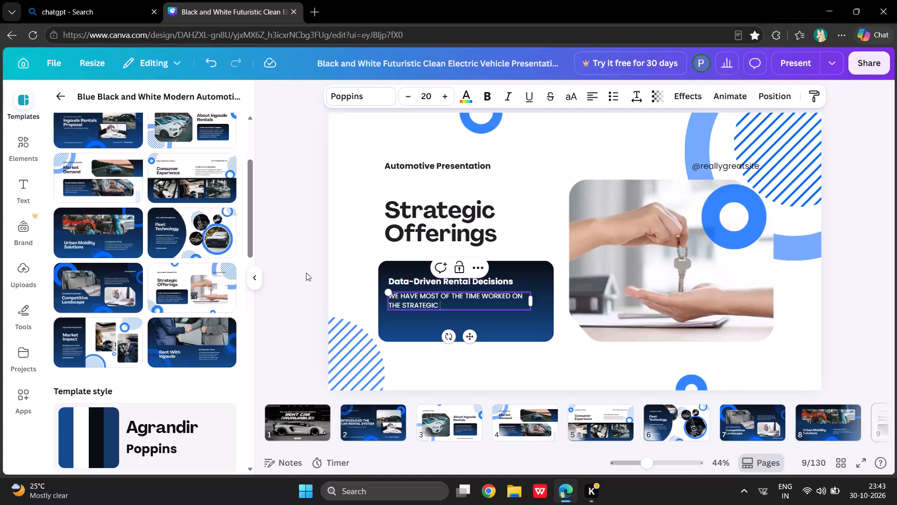
# Add the title page of the Purple Modern Understanding Vehicle Presentation template, from the car rental system results, as a new page.
pyautogui.click(66, 94)
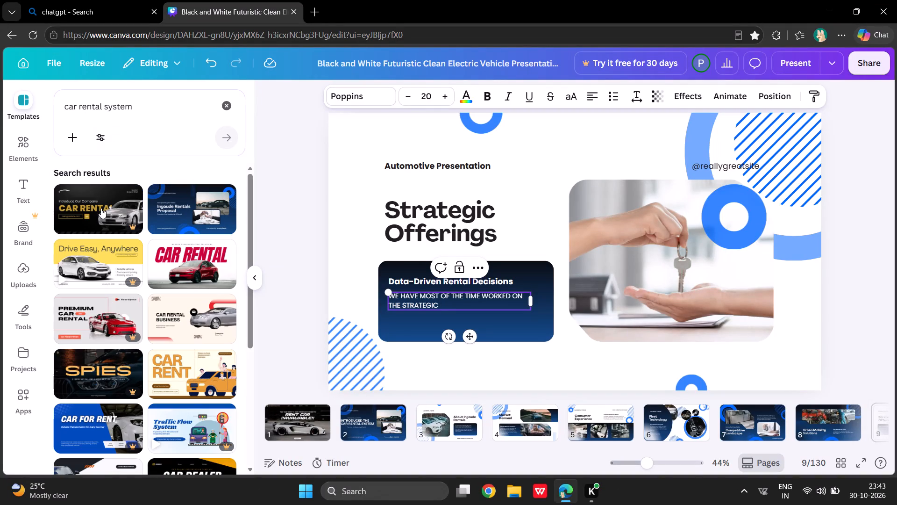
pyautogui.scroll(-1, 128, 353)
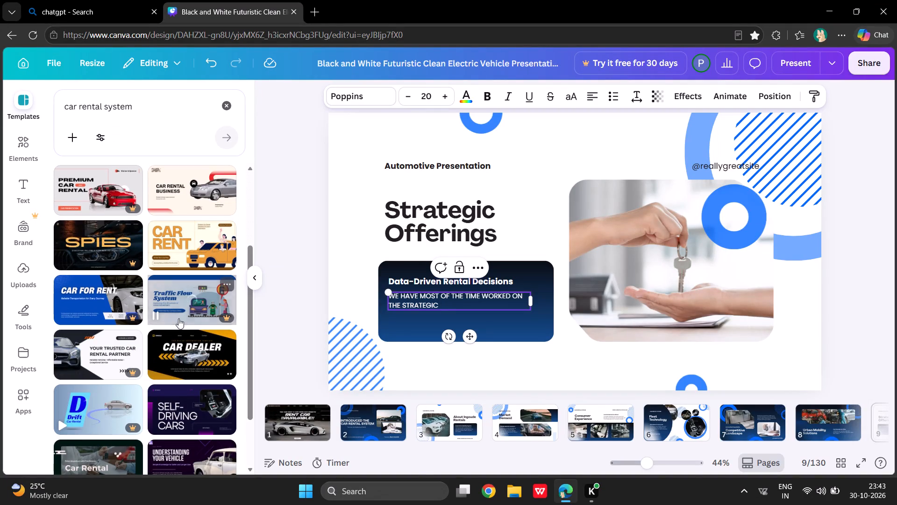
pyautogui.scroll(-1, 174, 324)
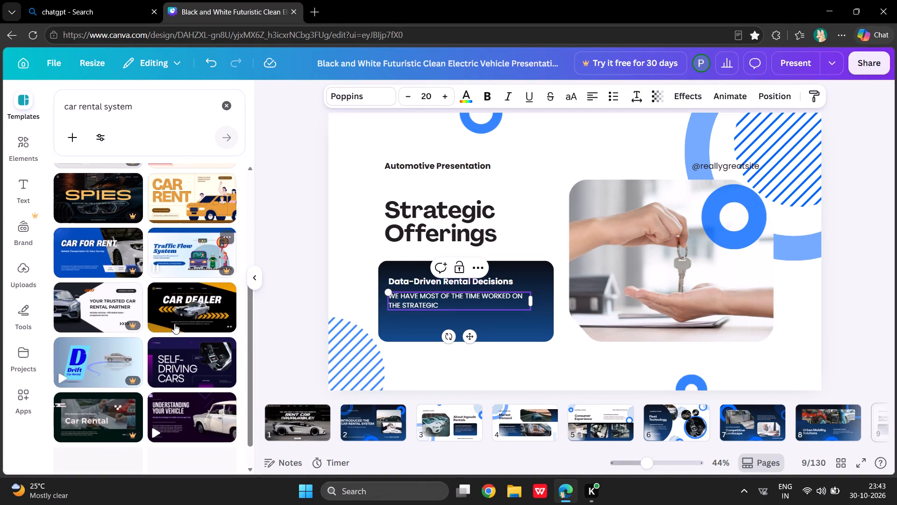
pyautogui.scroll(-2, 174, 324)
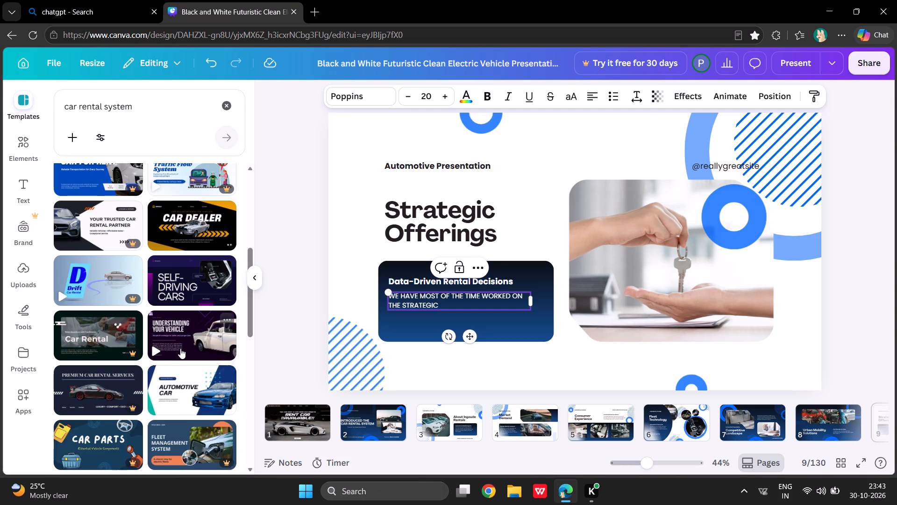
pyautogui.click(182, 339)
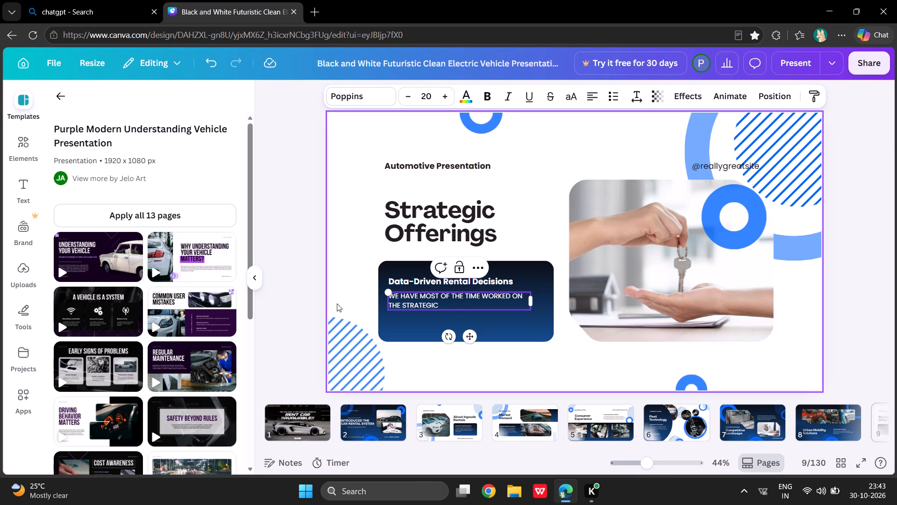
pyautogui.click(112, 260)
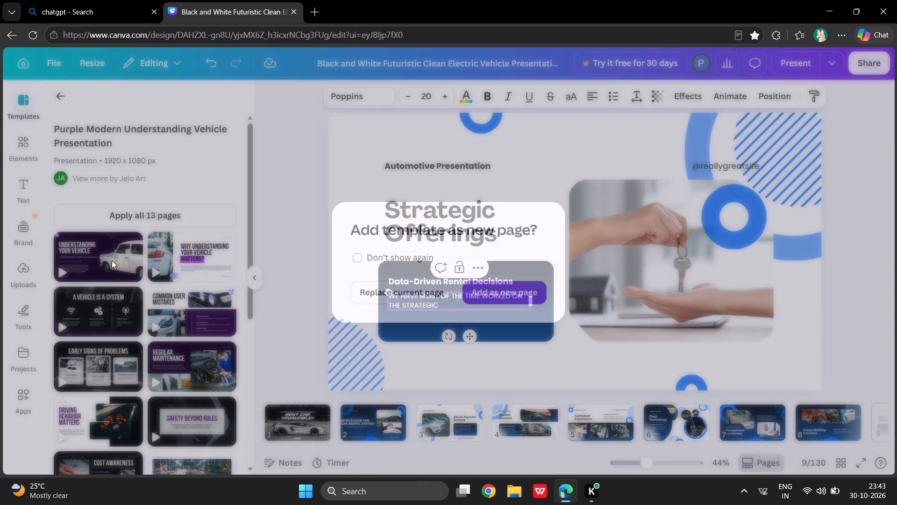
pyautogui.click(515, 285)
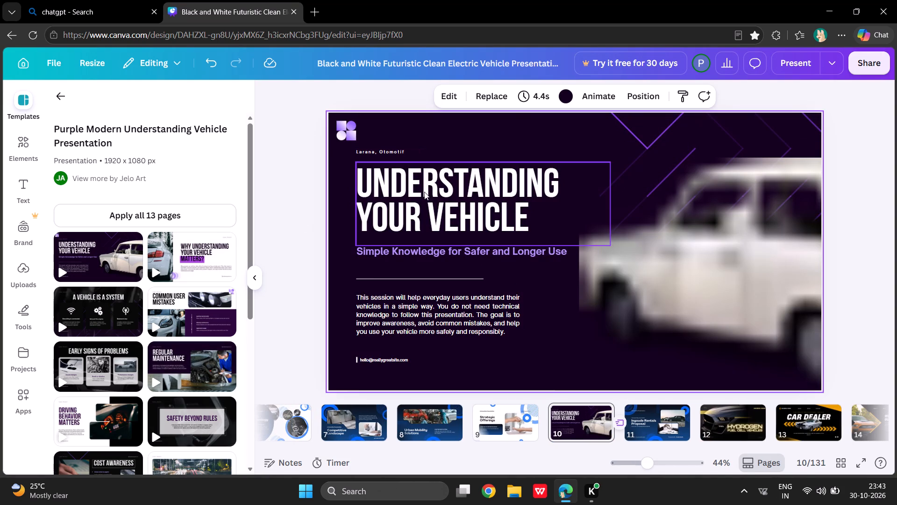
# Replace the small label above the UNDERSTANDING YOUR VEHICLE title with "CAR RENTAL SYSTEM".
pyautogui.doubleClick(385, 153)
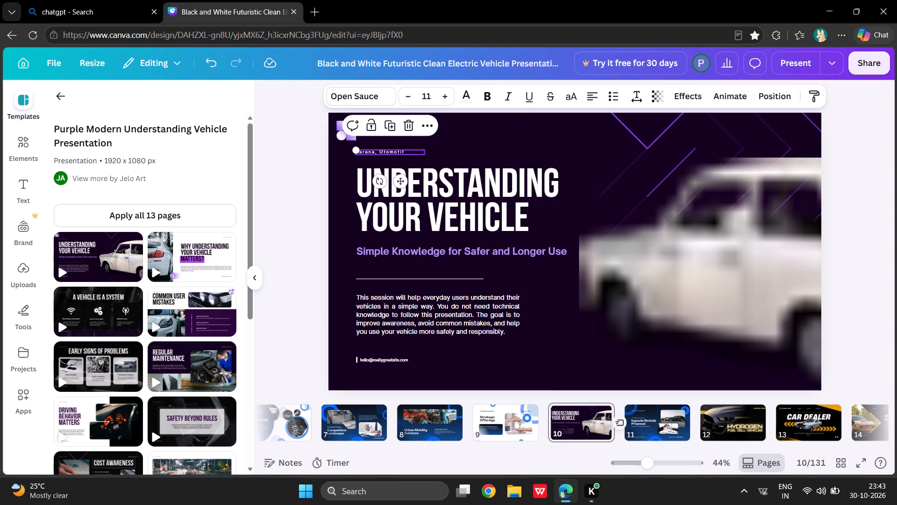
pyautogui.press('BackSpace')
pyautogui.write('CAR RENTA SYSTEM')
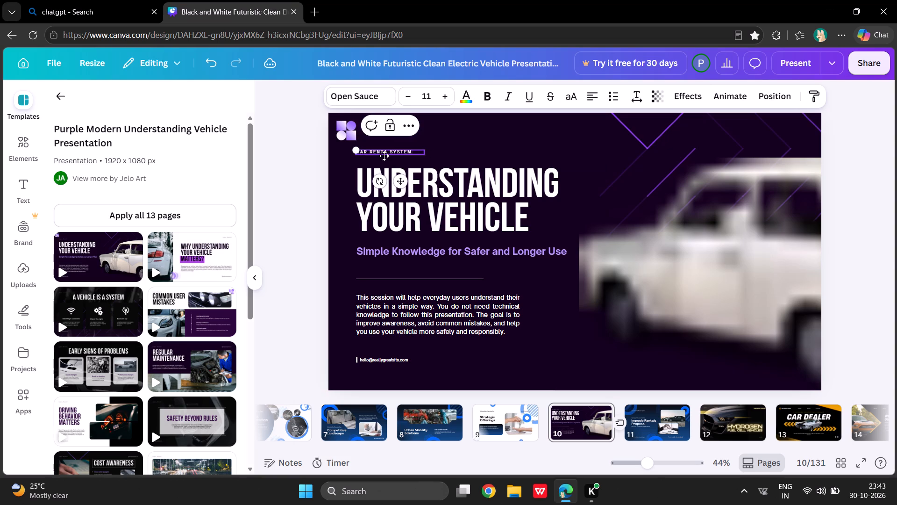
pyautogui.press('l')
pyautogui.press('BackSpace')
pyautogui.press('Left')
pyautogui.press('Left')
pyautogui.press('Left')
pyautogui.press('Left')
pyautogui.press('Left')
pyautogui.press('Left')
pyautogui.press('Left')
pyautogui.press('Left')
pyautogui.press('Left')
pyautogui.press('Down')
pyautogui.press('Right')
pyautogui.press('Right')
pyautogui.press('Right')
pyautogui.press('Left')
pyautogui.press('Left')
pyautogui.press('Left')
pyautogui.press('Left')
pyautogui.press('Left')
pyautogui.press('Left')
pyautogui.press('Left')
pyautogui.press('Left')
pyautogui.press('Left')
pyautogui.press('Right')
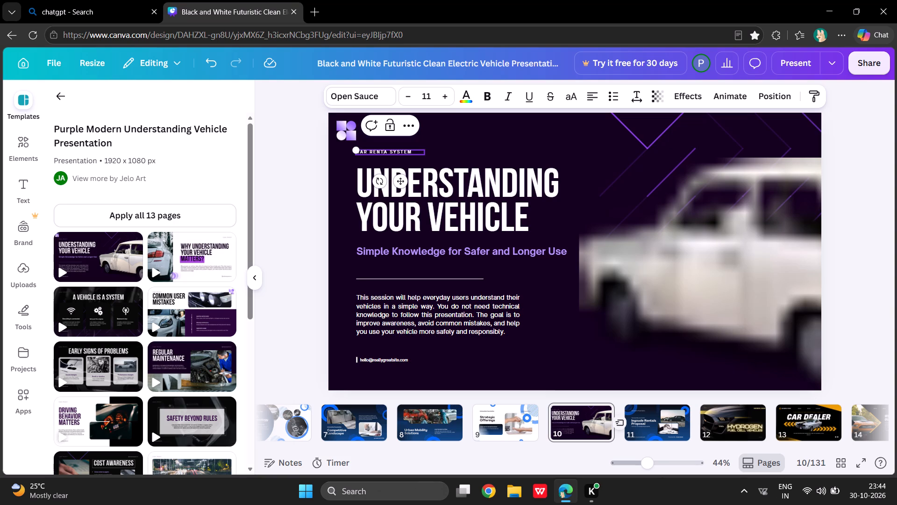
pyautogui.press('Right')
pyautogui.press('l')
# Move the CAR RENTAL SYSTEM label up beside the four-shape logo in the slide's corner.
pyautogui.moveTo(403, 186); pyautogui.dragTo(409, 165)
# Replace the body paragraph with "THIS IS THE CAR RENTAL SYSTEM WHERE PEOPLE CAN RENT THERE VEHICLEE EASILY WITH PROPER COMUNNICATION BETWEEN USER AND ONER OF THE CAR".
pyautogui.doubleClick(387, 317)
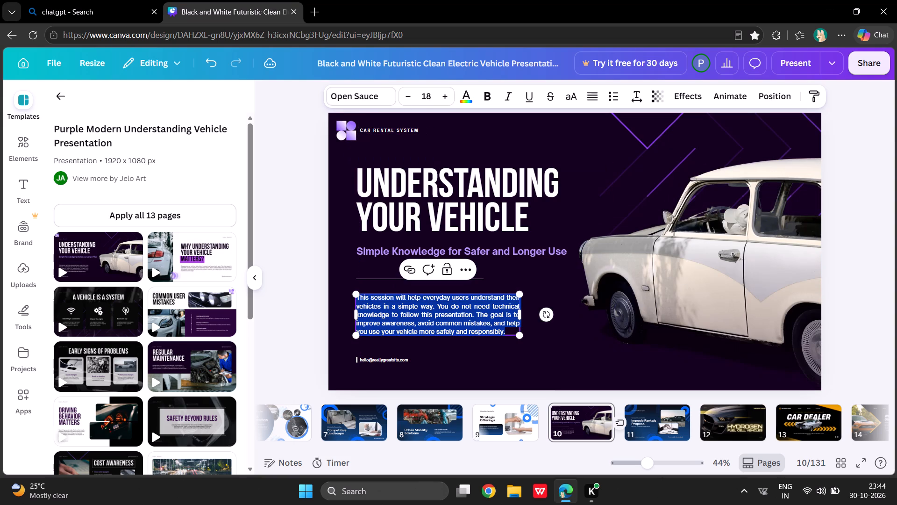
pyautogui.press('BackSpace')
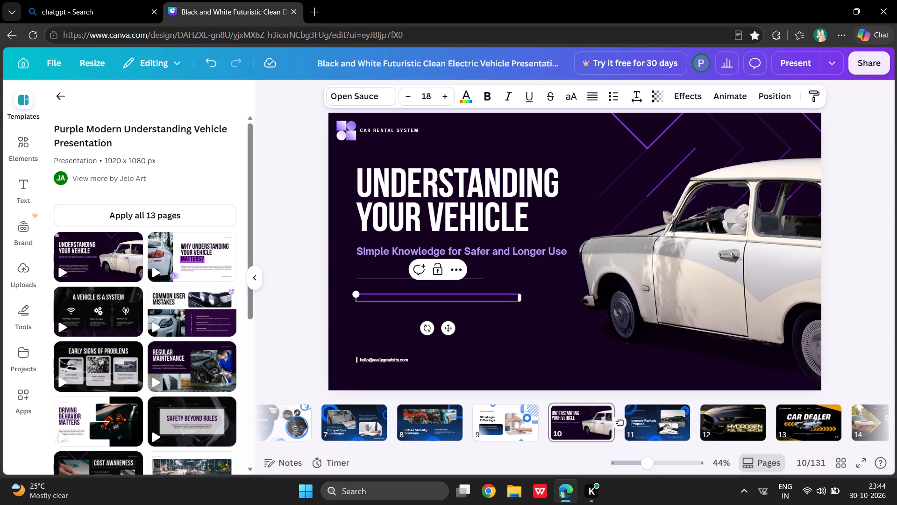
pyautogui.write('THIS IS THE CAR RENTAL SYSTEM WHERE')
pyautogui.press('space')
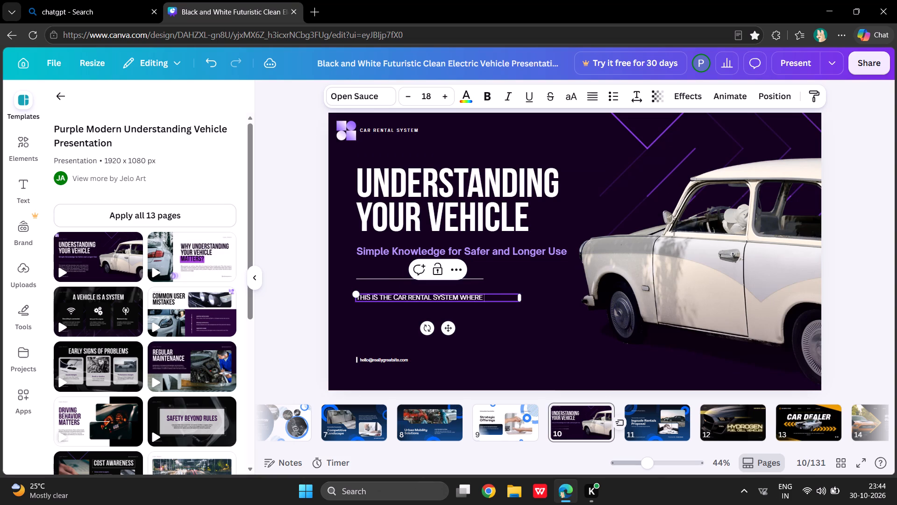
pyautogui.write('PEOPLE CAN RENT')
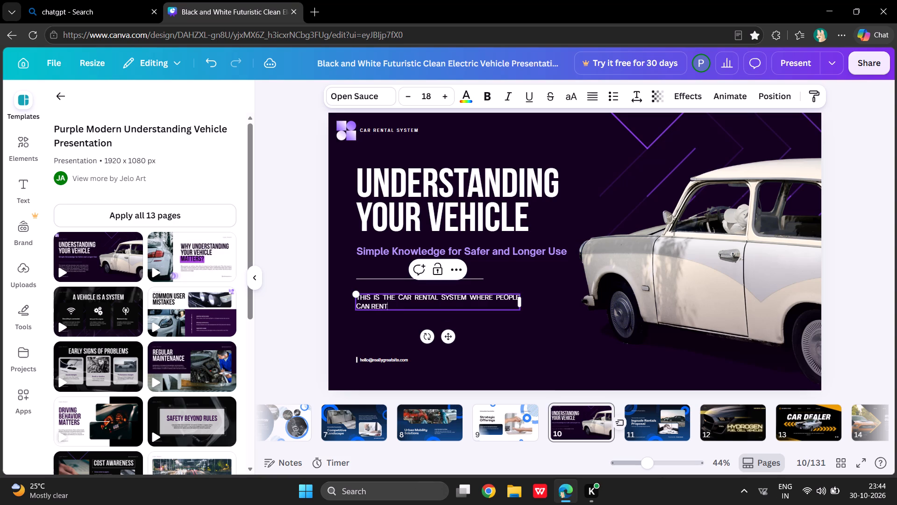
pyautogui.press('space')
pyautogui.write('THERE VEHICLEE')
pyautogui.press('space')
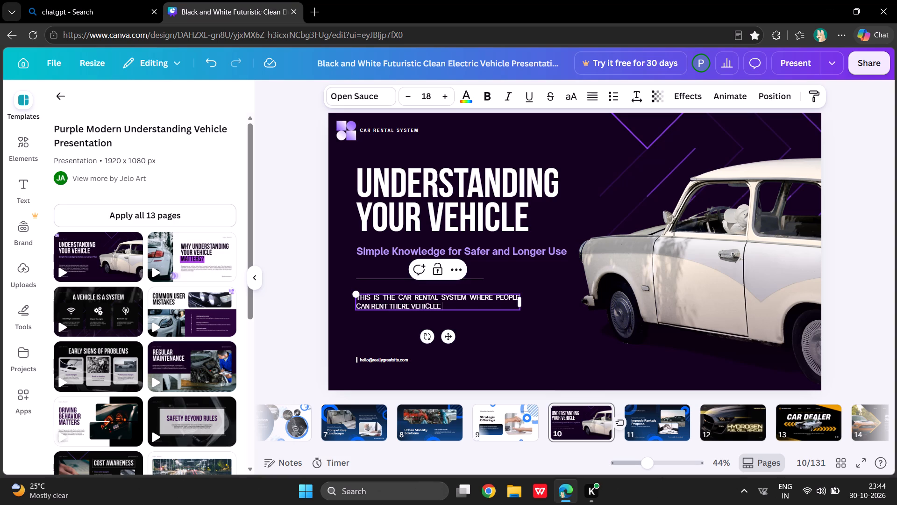
pyautogui.press('space')
pyautogui.write('EASILY')
pyautogui.press('space')
pyautogui.write('WITHOUT')
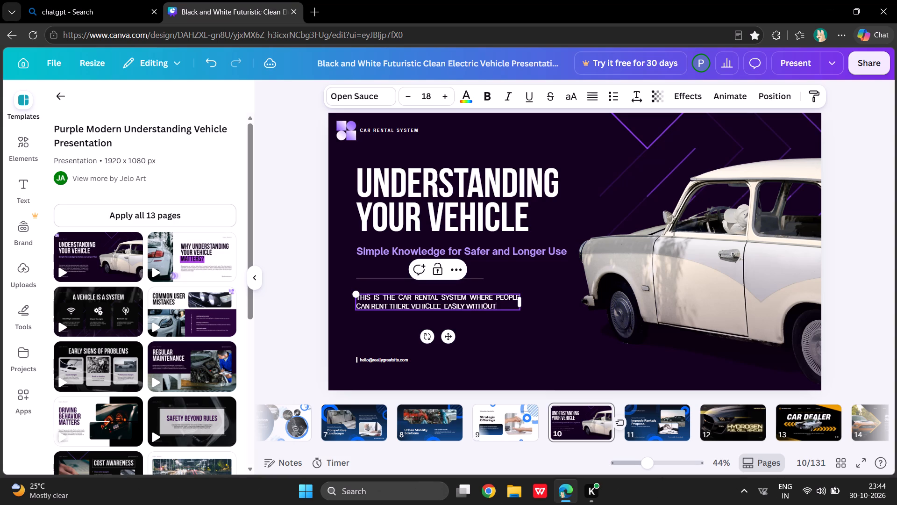
pyautogui.press('BackSpace')
pyautogui.press('BackSpace')
pyautogui.press('BackSpace')
pyautogui.press('space')
pyautogui.write('PROPER COMUNNICATION')
pyautogui.press('space')
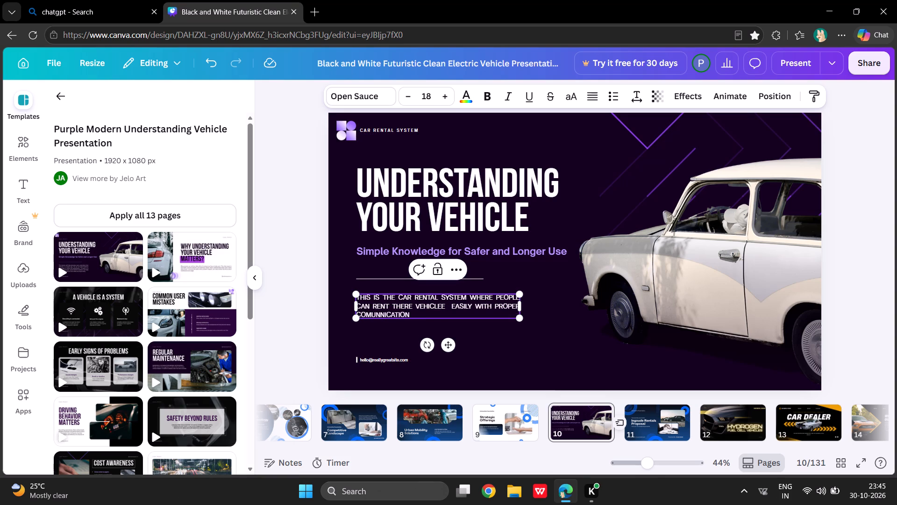
pyautogui.write('BEWT')
pyautogui.press('BackSpace')
pyautogui.press('BackSpace')
pyautogui.write('TWEEN USER')
pyautogui.press('space')
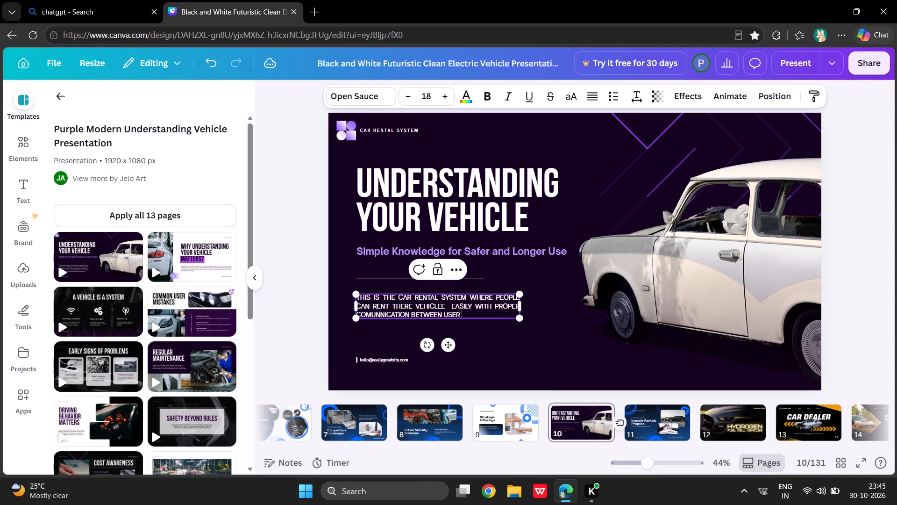
pyautogui.write('AND OW')
pyautogui.press('BackSpace')
pyautogui.write('NER OF THE CAR')
pyautogui.press('space')
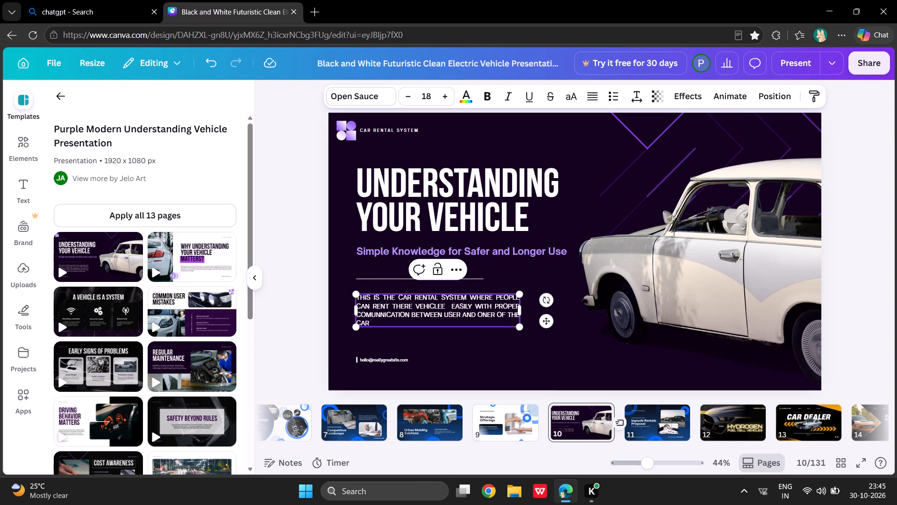
pyautogui.doubleClick(380, 360)
pyautogui.press('BackSpace')
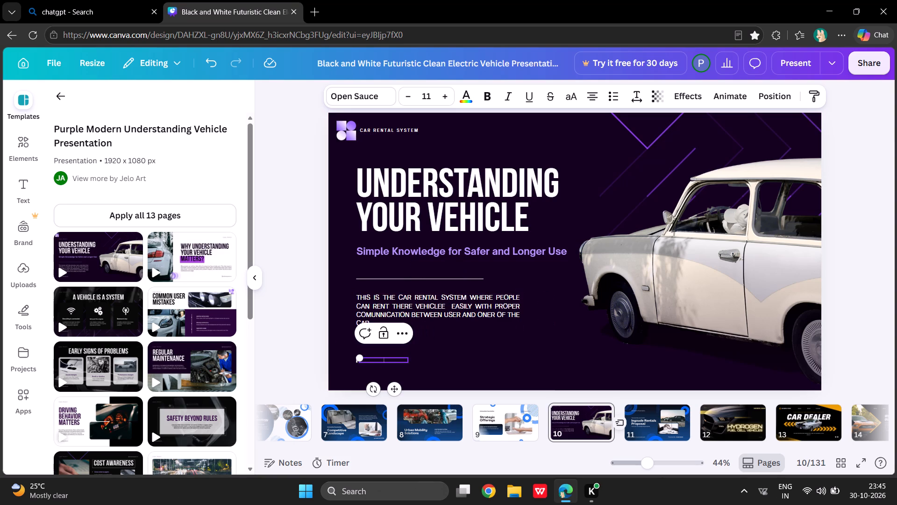
pyautogui.write('WW')
pyautogui.write('W.')
pyautogui.write('CAR')
pyautogui.write('RENTALSYSTEM.CCOM')
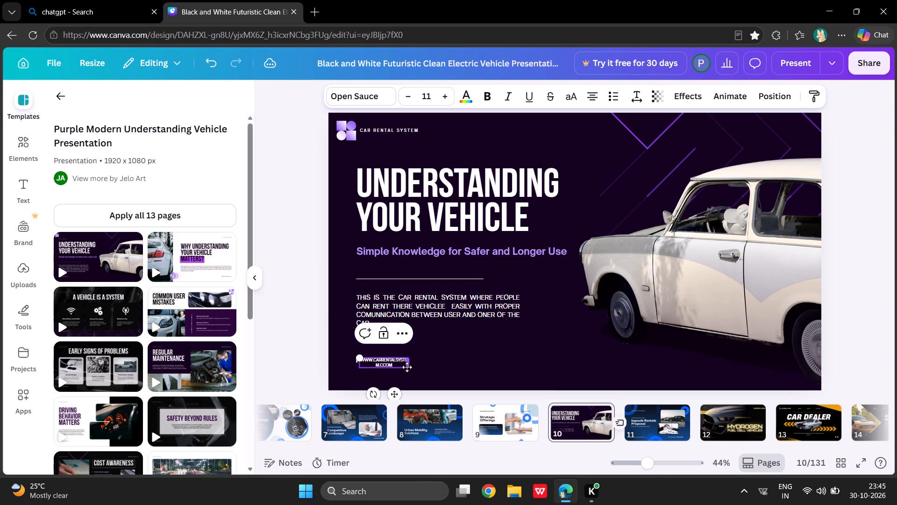
pyautogui.moveTo(407, 361); pyautogui.dragTo(427, 359)
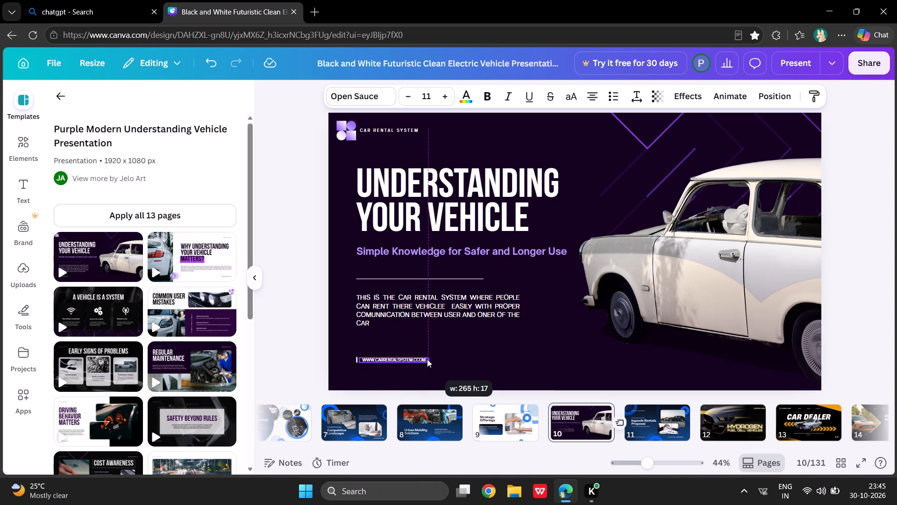
# Add the "WHY UNDERSTANDING YOUR VEHICLE MATTERS?" template page to the presentation as a new page.
pyautogui.moveTo(427, 359); pyautogui.dragTo(427, 359)
pyautogui.click(191, 255)
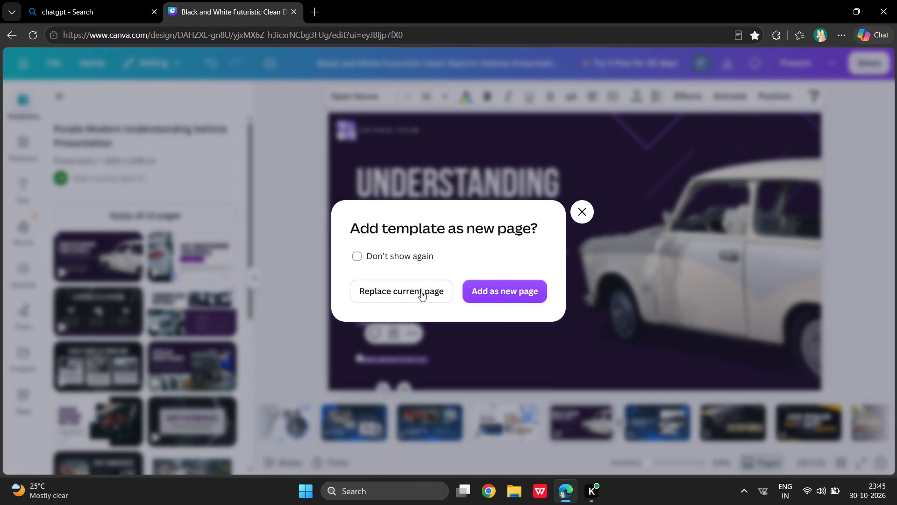
pyautogui.click(516, 292)
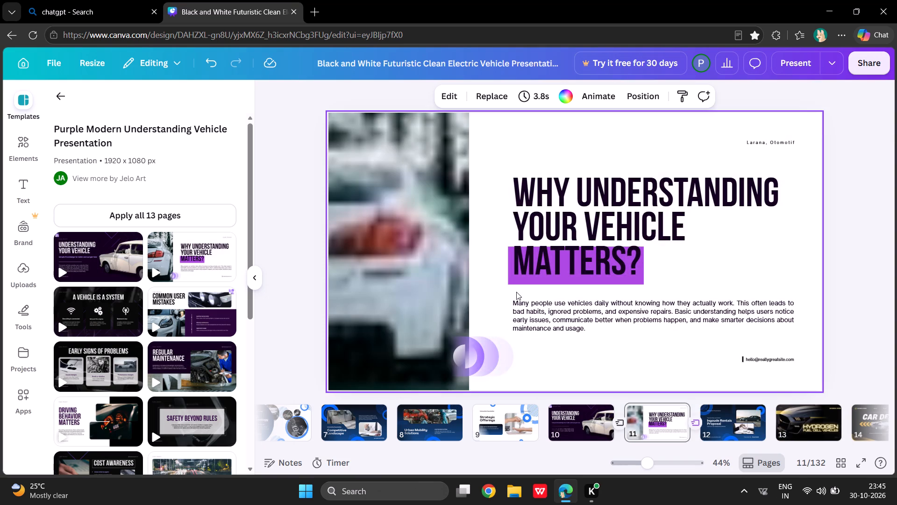
# Replace the body paragraph below the MATTERS? title with "BEACUSE PEOPLE FACING MANY DEFAULTY TO FIND THE CARS BEACUSE".
pyautogui.doubleClick(592, 326)
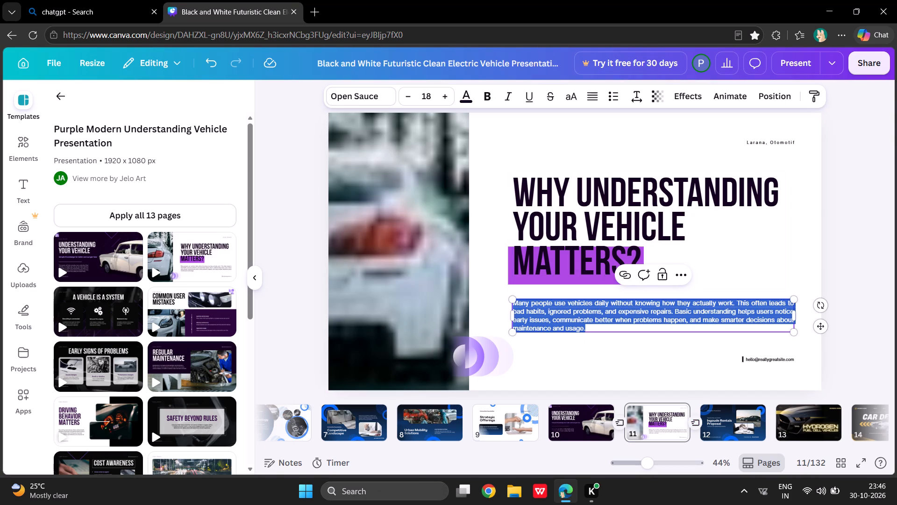
pyautogui.press('BackSpace')
pyautogui.write('BEACUSE')
pyautogui.press('space')
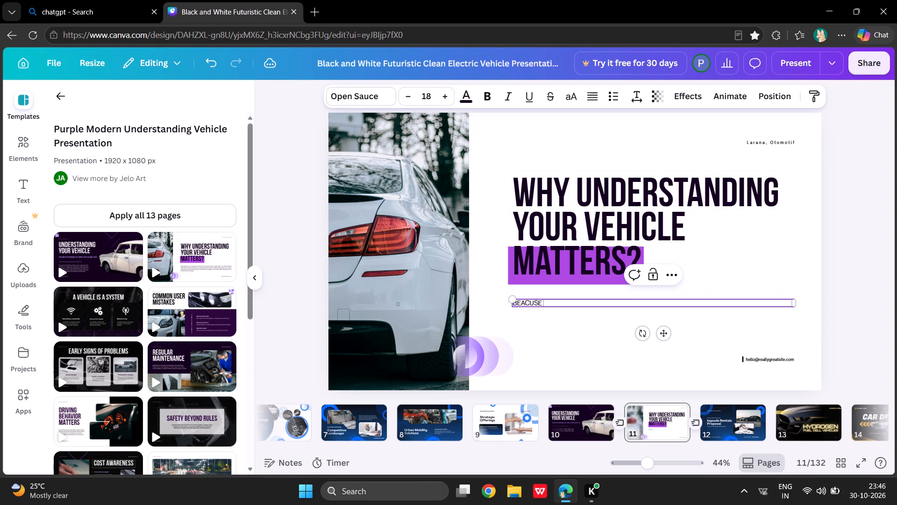
pyautogui.write('PEOPLE')
pyautogui.press('space')
pyautogui.write('FACING MANY DEF')
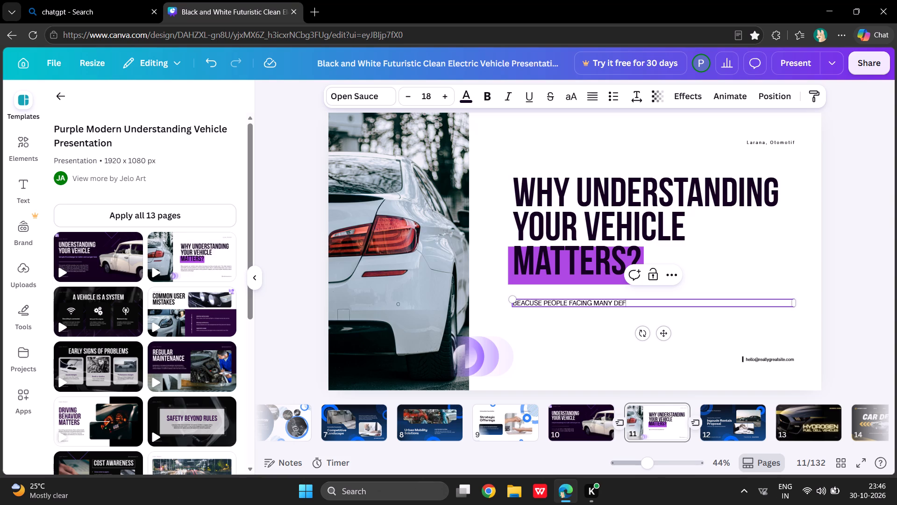
pyautogui.write('AULTY')
pyautogui.press('space')
pyautogui.write('TO FIND THE CAR SS')
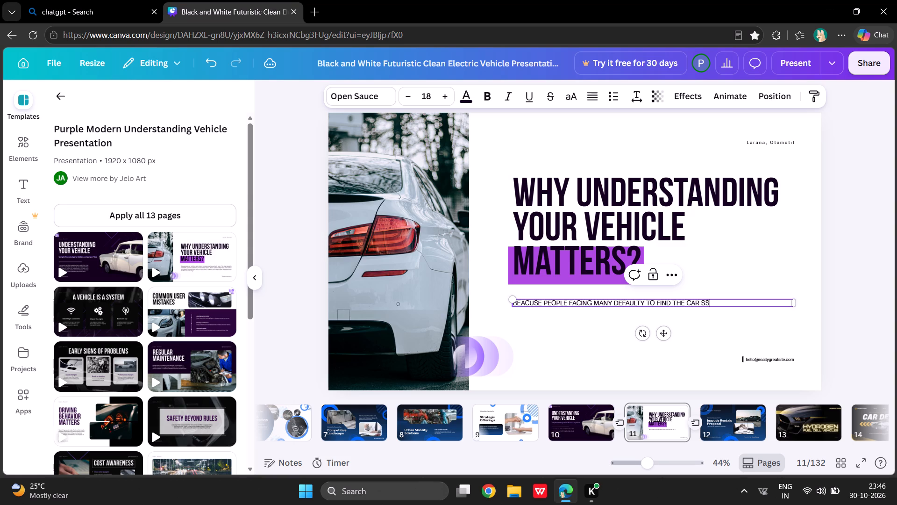
pyautogui.press('BackSpace')
pyautogui.press('BackSpace')
pyautogui.press('BackSpace')
pyautogui.write('S BEACUSE')
pyautogui.press('space')
# Continue the body paragraph with "PEOPLE COME FOR VACCATION THEY HAV NOTING IDEA ABOUT".
pyautogui.write('PEOPLE COME')
pyautogui.press('space')
pyautogui.write('FOR VACCATION THERE ARE')
pyautogui.press('space')
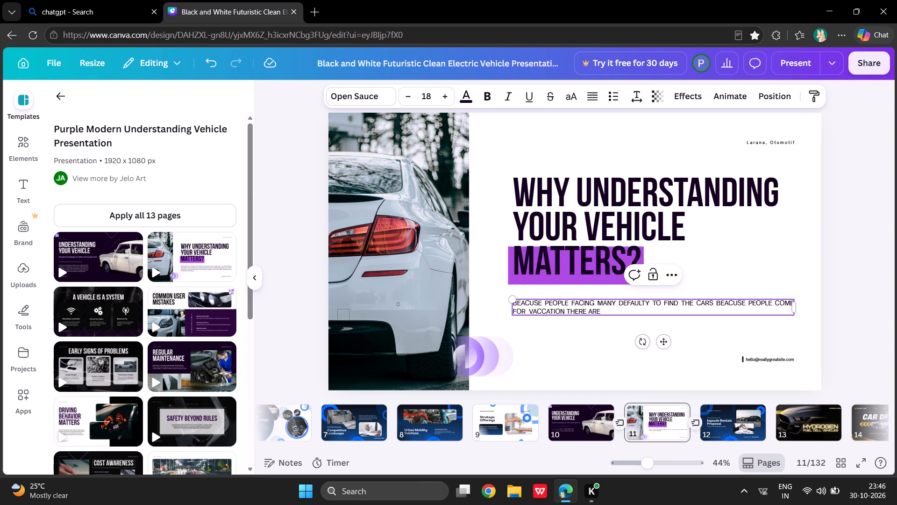
pyautogui.press('BackSpace')
pyautogui.press('BackSpace')
pyautogui.press('BackSpace')
pyautogui.press('BackSpace')
pyautogui.press('BackSpace')
pyautogui.press('BackSpace')
pyautogui.press('BackSpace')
pyautogui.write('Y HAV NOT')
pyautogui.write('ING IDEA ABOUT')
pyautogui.press('space')
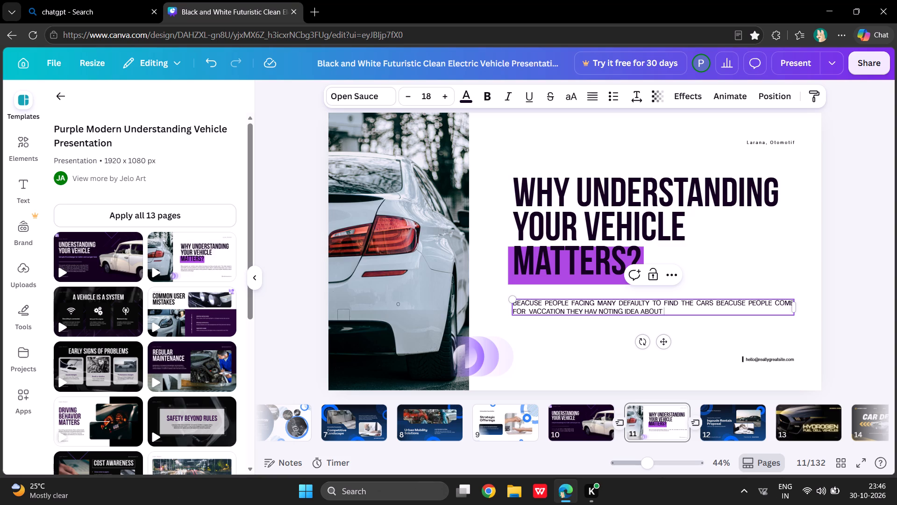
# Complete the body paragraph with "WHERE WE CFROM TAKE THE VEHICLE ON THE RENT".
pyautogui.write('WHW')
pyautogui.press('BackSpace')
pyautogui.write('ERE E')
pyautogui.press('BackSpace')
pyautogui.write('WE CAN H')
pyautogui.press('BackSpace')
pyautogui.write('GAVE')
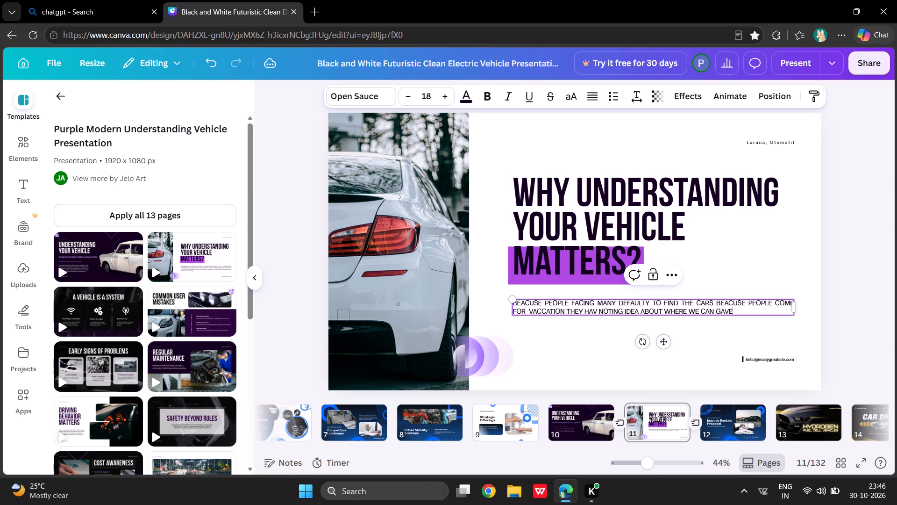
pyautogui.press('space')
pyautogui.press('BackSpace')
pyautogui.press('BackSpace')
pyautogui.press('BackSpace')
pyautogui.press('BackSpace')
pyautogui.press('BackSpace')
pyautogui.press('BackSpace')
pyautogui.press('BackSpace')
pyautogui.press('BackSpace')
pyautogui.write('FROM TAKE')
pyautogui.press('space')
pyautogui.write('THE')
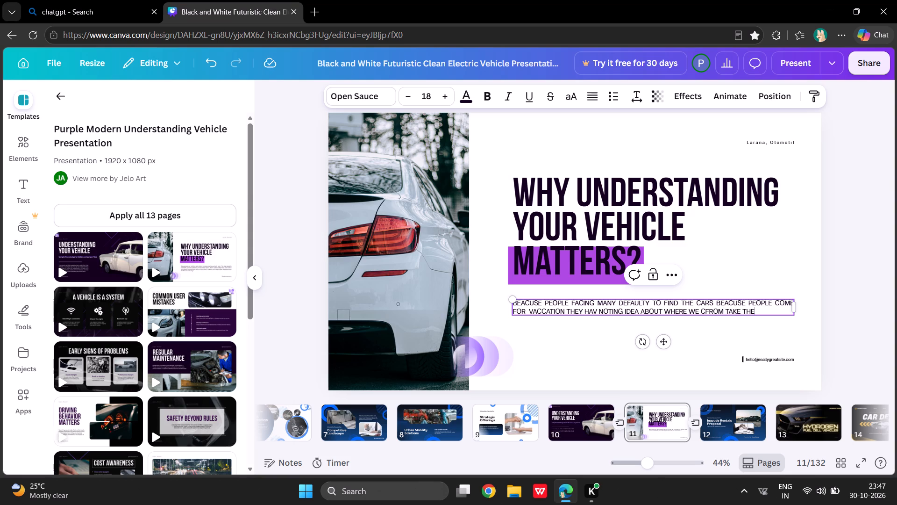
pyautogui.press('space')
pyautogui.write('VEHICLE ON THE RENT')
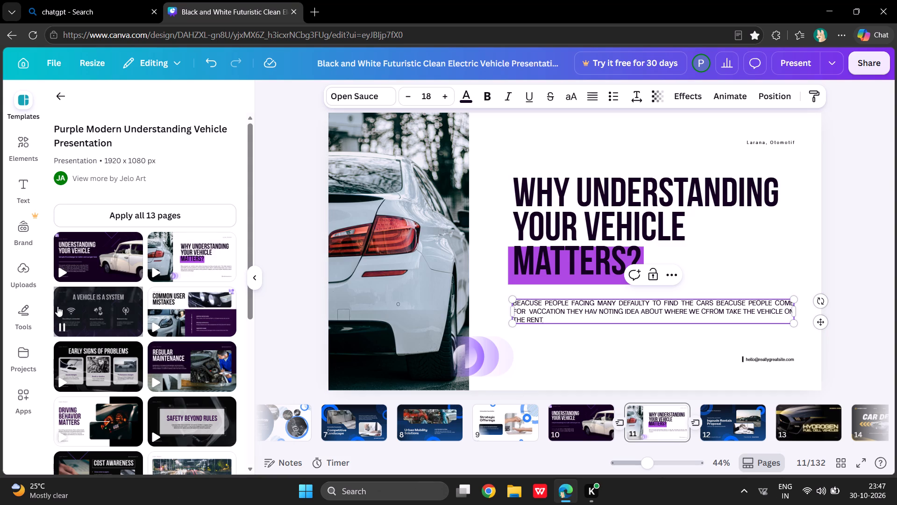
# Add the "A VEHICLE IS A SYSTEM" template page to the presentation as a new page.
pyautogui.click(92, 304)
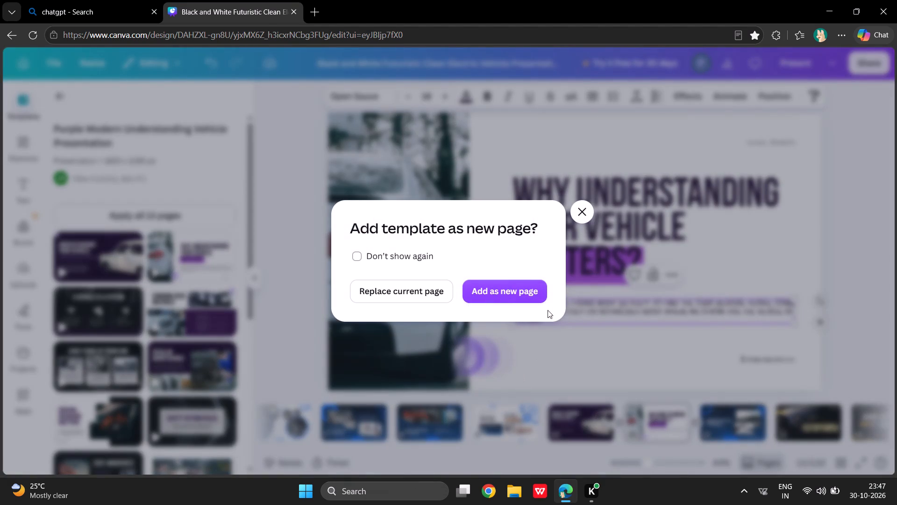
pyautogui.click(516, 289)
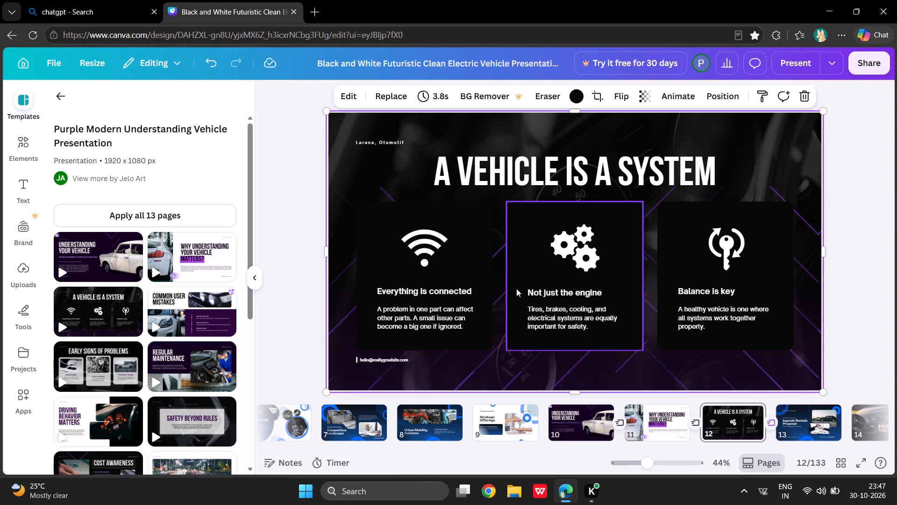
# Replace the description under "Everything is connected" with "THE LIVE SERVER WAS ENABLEE TO THE OWNER OF THE CAR".
pyautogui.doubleClick(409, 324)
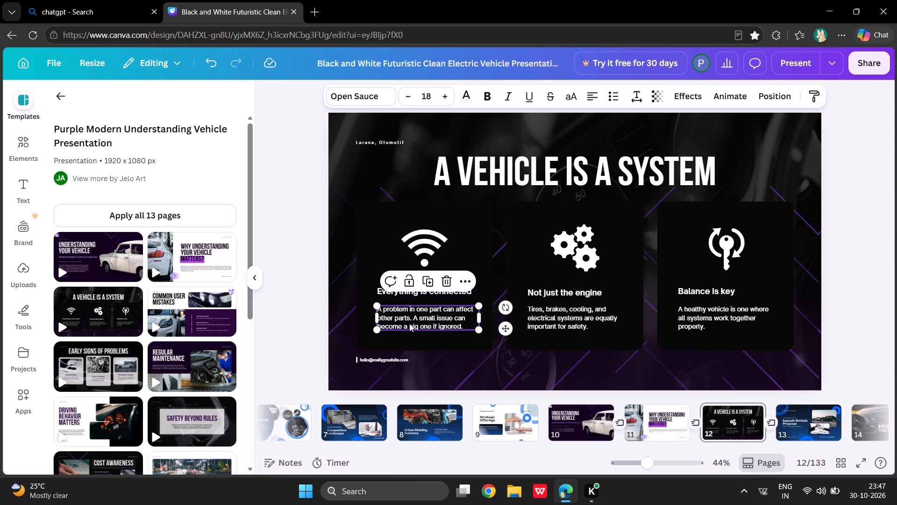
pyautogui.press('BackSpace')
pyautogui.write('THE LIVE SERVR')
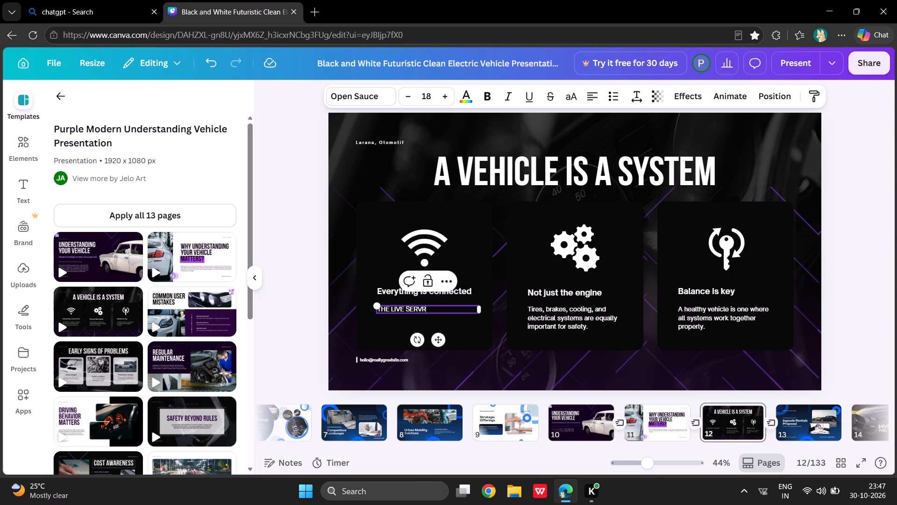
pyautogui.press('BackSpace')
pyautogui.write('ER')
pyautogui.press('space')
pyautogui.write('WAS ENABLEE TO')
pyautogui.press('space')
pyautogui.write('THE OWNER OF THE CAR')
pyautogui.press('space')
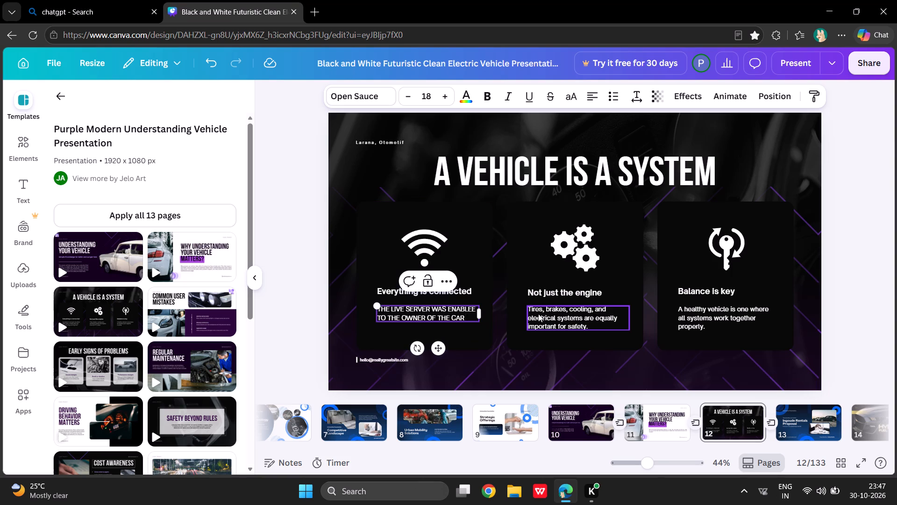
# Replace the description under "Not just the engine" with "CHECK BEFORE GIVING THE CAR ON THE RENT PROPER ENGINEE SERVICE ETC".
pyautogui.doubleClick(561, 329)
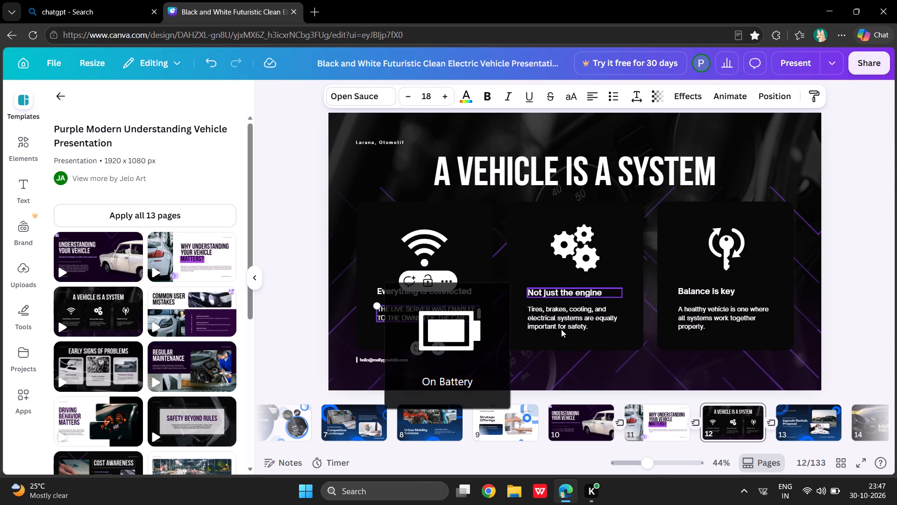
pyautogui.doubleClick(561, 322)
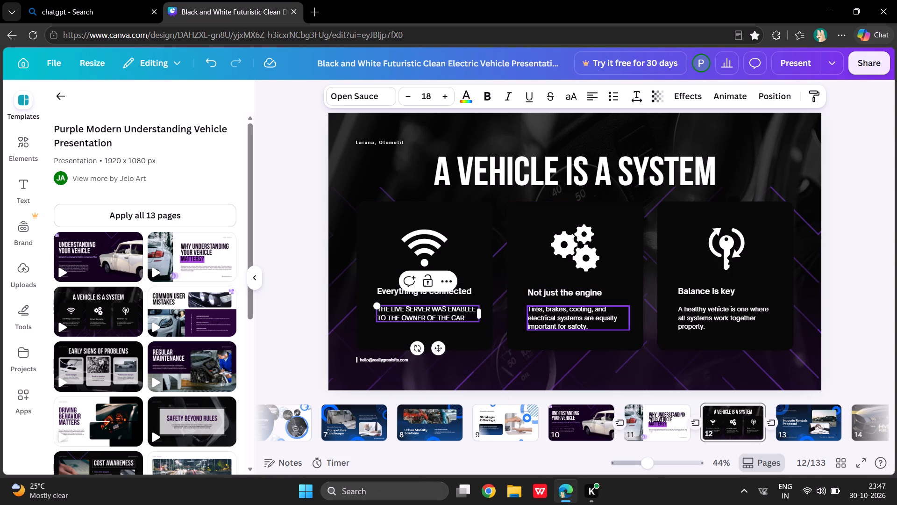
pyautogui.tripleClick(561, 322)
pyautogui.click(561, 322)
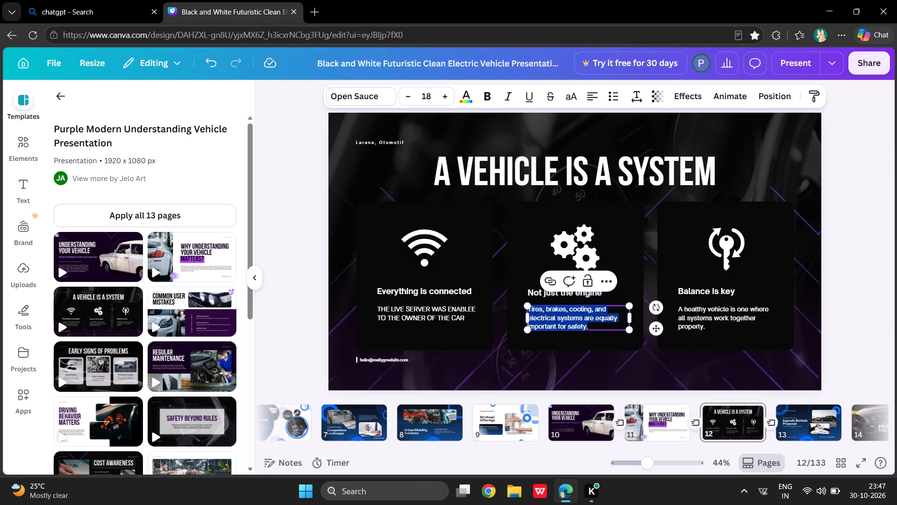
pyautogui.press('BackSpace')
pyautogui.write('CHECK')
pyautogui.press('space')
pyautogui.write('BEFORE GIVING THE CAR ON THE RENT')
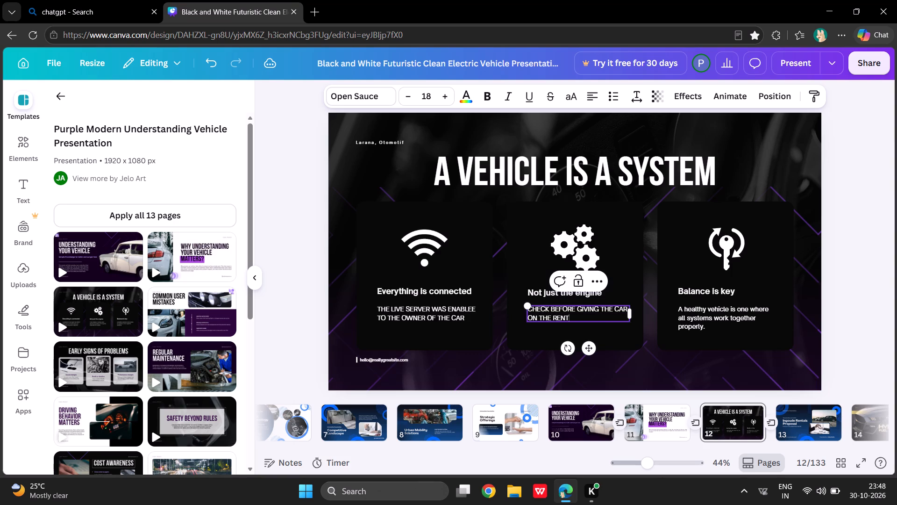
pyautogui.press('space')
pyautogui.write('PROPER ENGINEE SERVICE ETC')
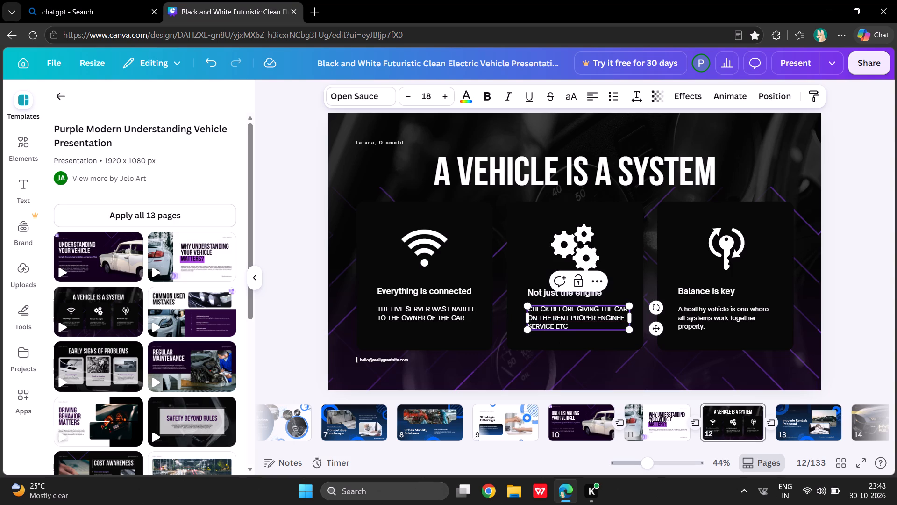
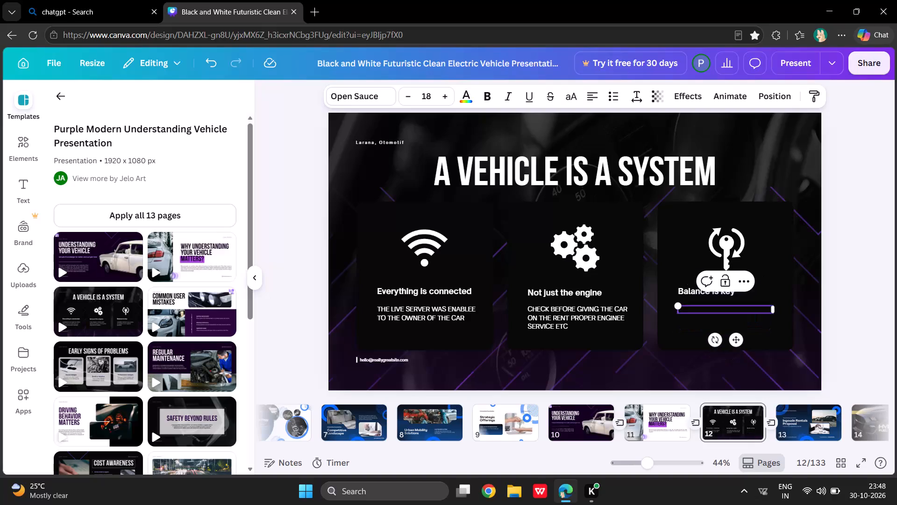
# Fill the description under "Balance is key" with "BALAANCE BETWEEN USER ANDD OWNER OF THE CAR".
pyautogui.write('ALAANCE')
pyautogui.press('space')
pyautogui.write('BETWEEN')
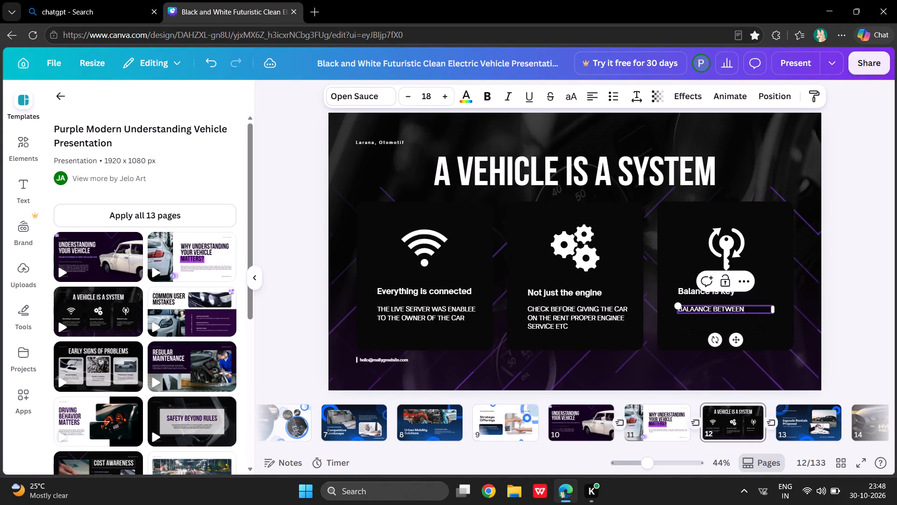
pyautogui.press('space')
pyautogui.write('USER ANDD')
pyautogui.press('space')
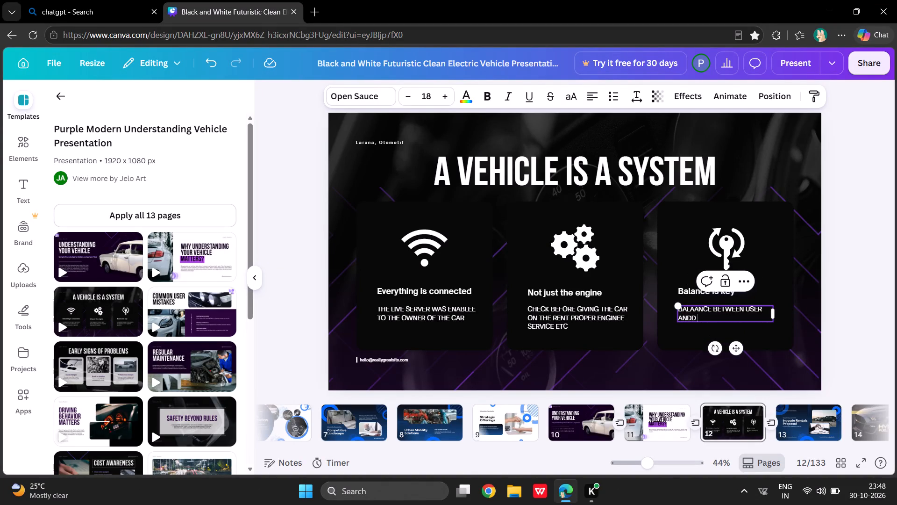
pyautogui.press('c')
pyautogui.press('BackSpace')
pyautogui.write('OWNER OF THE CAR')
pyautogui.press('space')
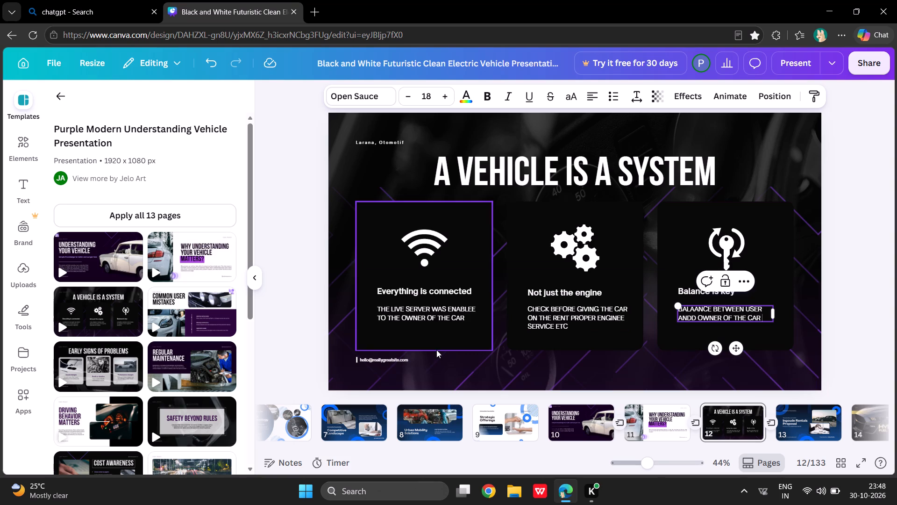
pyautogui.doubleClick(391, 361)
pyautogui.press('BackSpace')
pyautogui.write('WWW')
pyautogui.write('.CARRENTALST')
pyautogui.press('BackSpace')
pyautogui.write('YT')
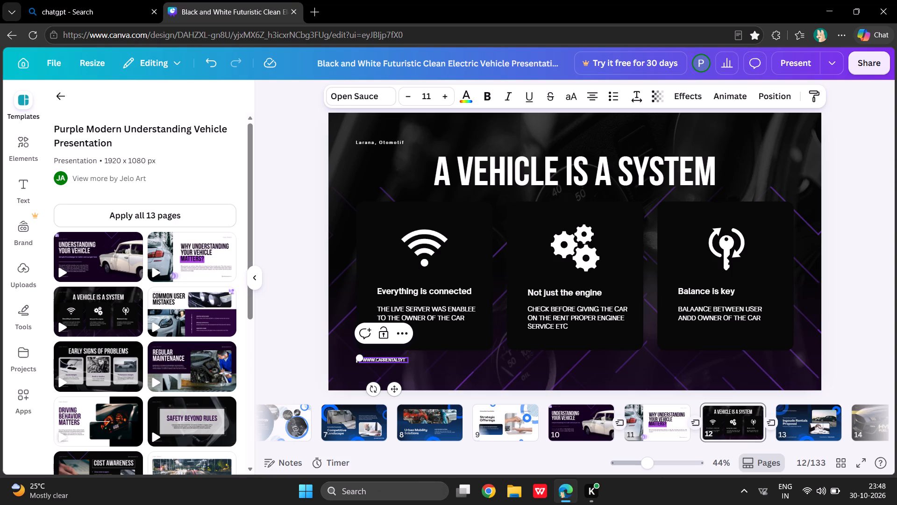
pyautogui.press('BackSpace')
pyautogui.write('STEM.COM')
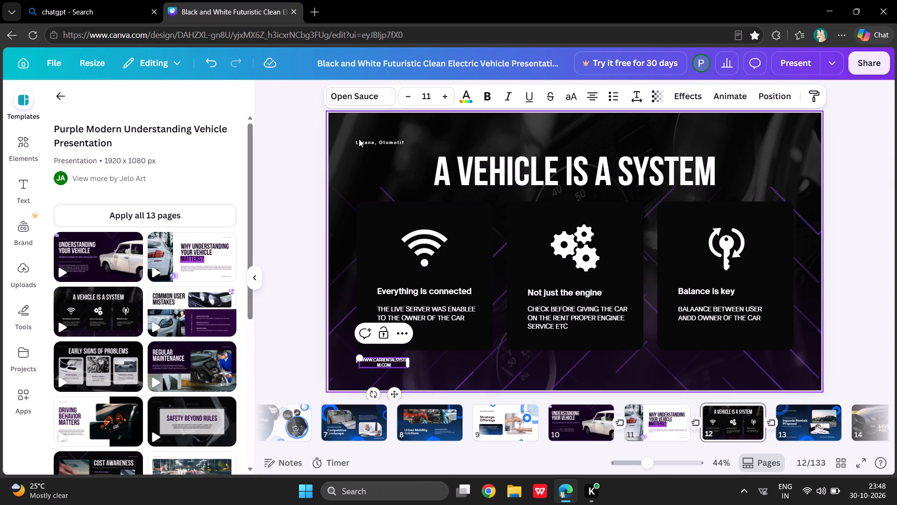
# Replace the "Larana, Otomotif" label above the title with "CAR RENTAL SYSTEEM".
pyautogui.click(378, 141)
pyautogui.click(378, 141)
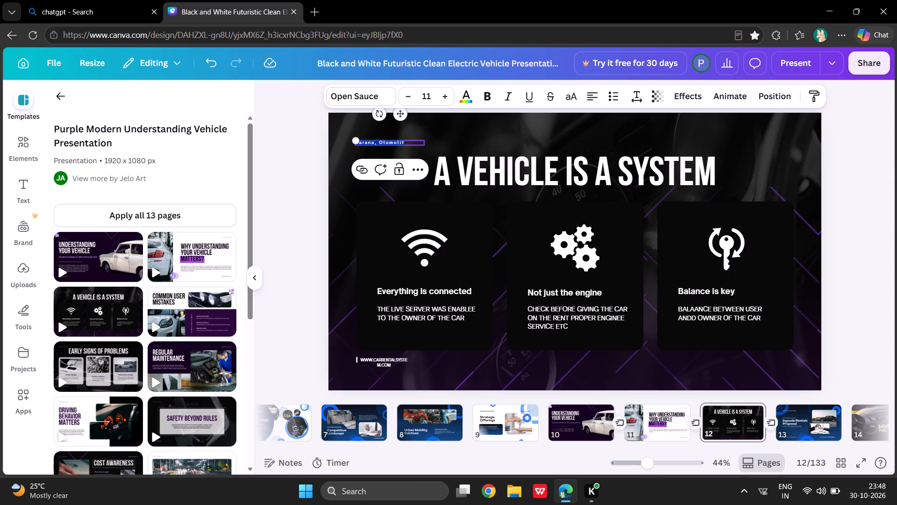
pyautogui.press('BackSpace')
pyautogui.write('CA')
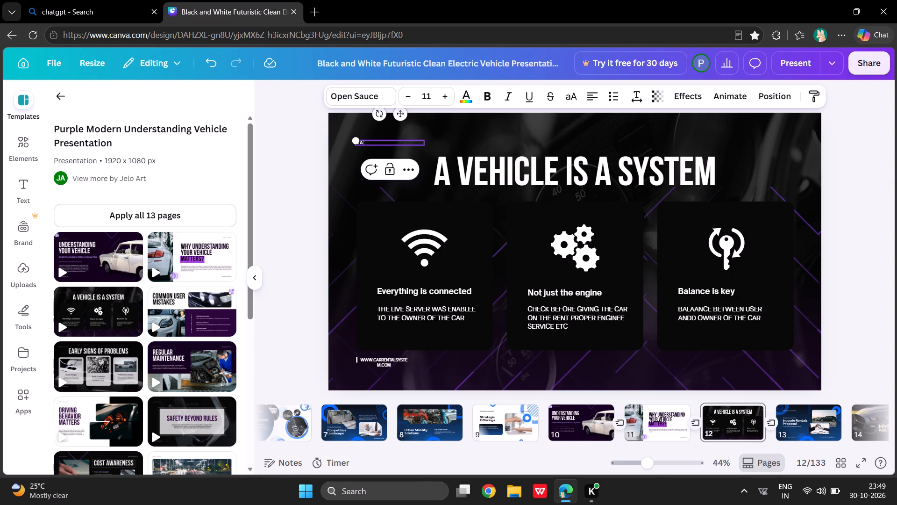
pyautogui.press('r')
pyautogui.press('space')
pyautogui.write('RENTAL SYSTEEM')
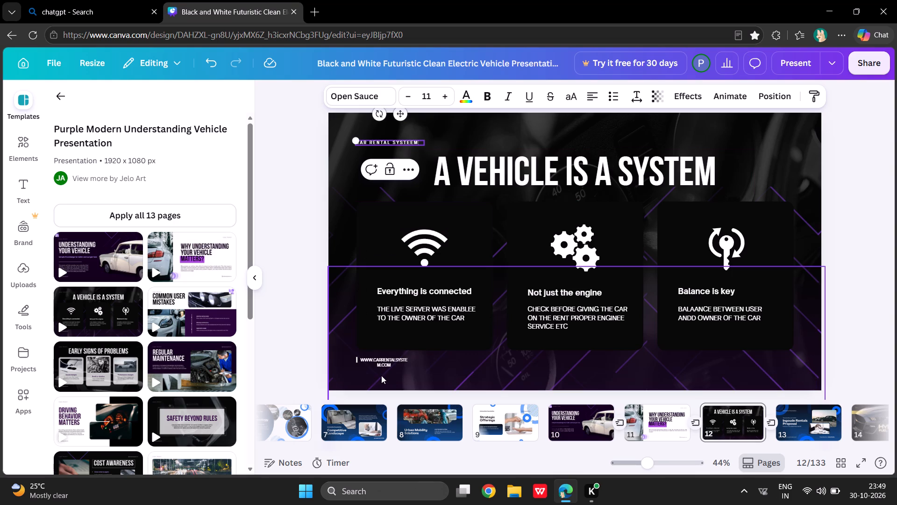
# Widen the footer web address text box so the address fits on one line.
pyautogui.click(388, 360)
pyautogui.moveTo(409, 363); pyautogui.dragTo(428, 357)
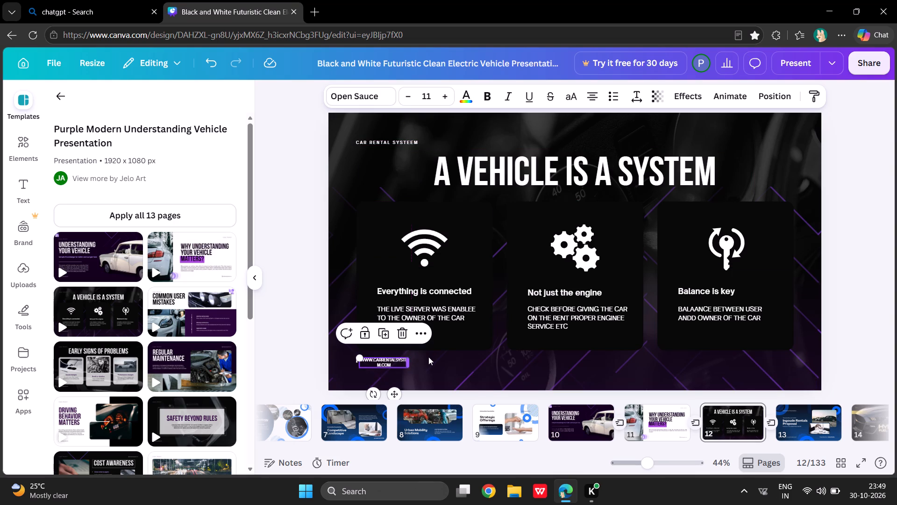
pyautogui.moveTo(428, 357); pyautogui.dragTo(429, 356)
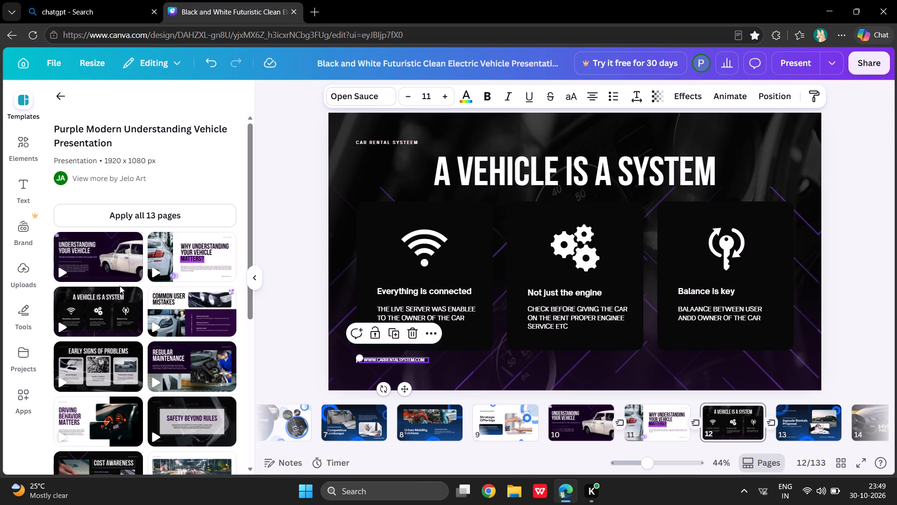
# Add the "COMMON USER MISTAKES" template page to the presentation as a new page.
pyautogui.click(194, 310)
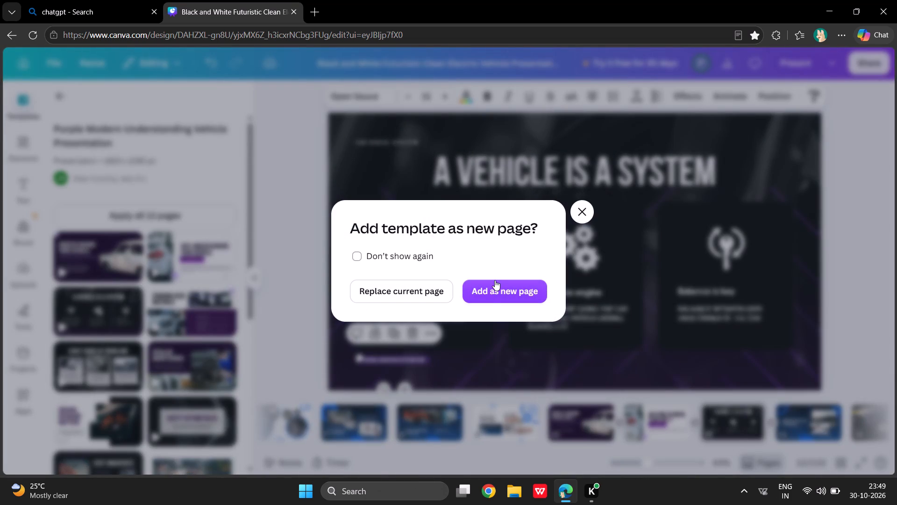
pyautogui.click(495, 281)
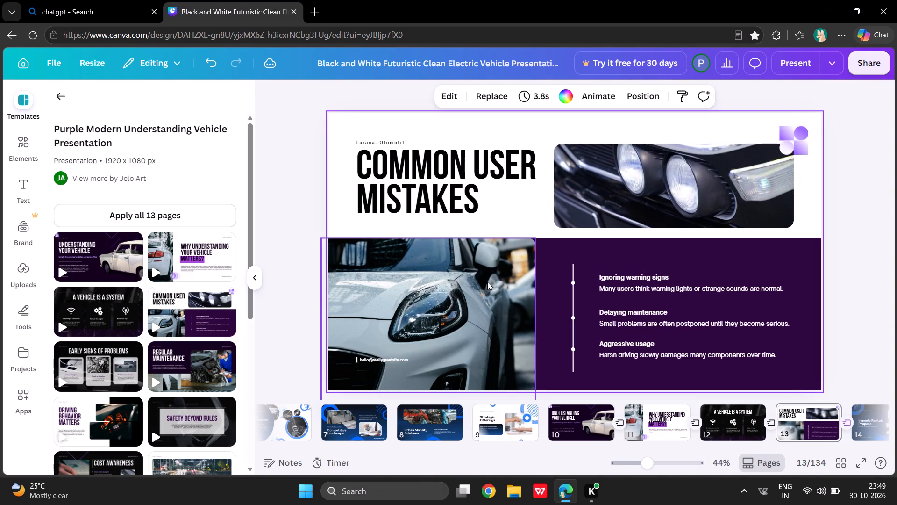
# Replace the "Larana, Otomotif" label above the "COMMON USER MISTAKES" title with "CAR RENTAL SYSTEM".
pyautogui.click(390, 140)
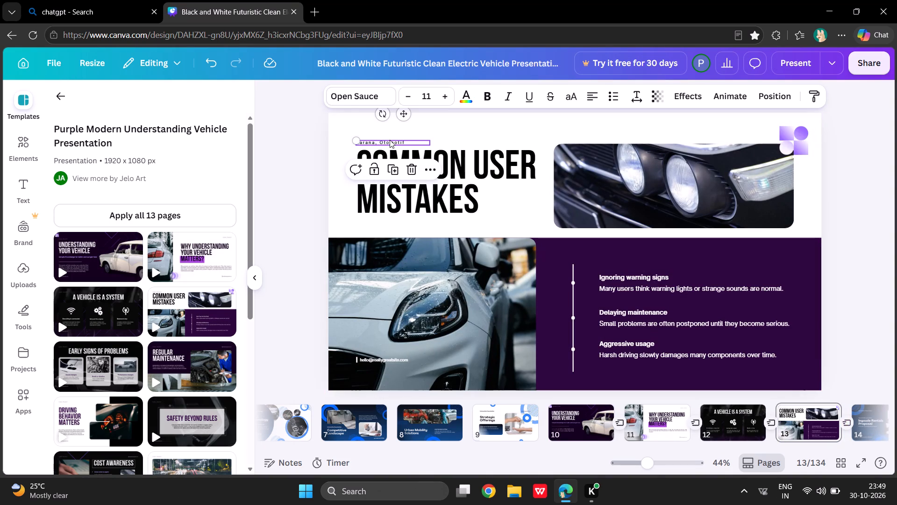
pyautogui.doubleClick(390, 140)
pyautogui.press('BackSpace')
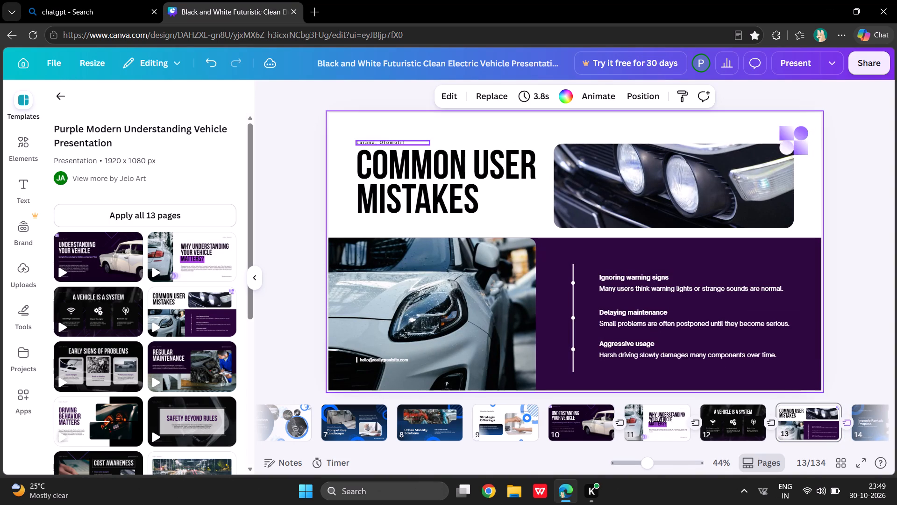
pyautogui.click(427, 115)
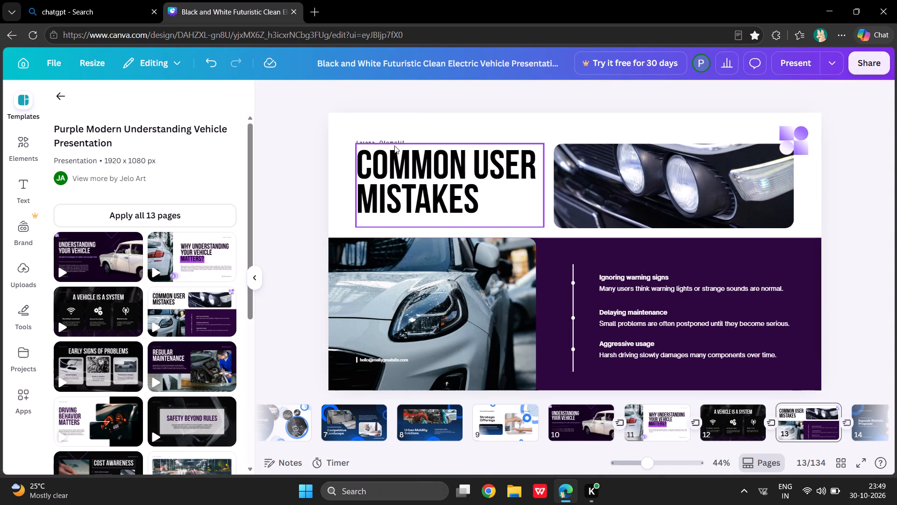
pyautogui.doubleClick(396, 142)
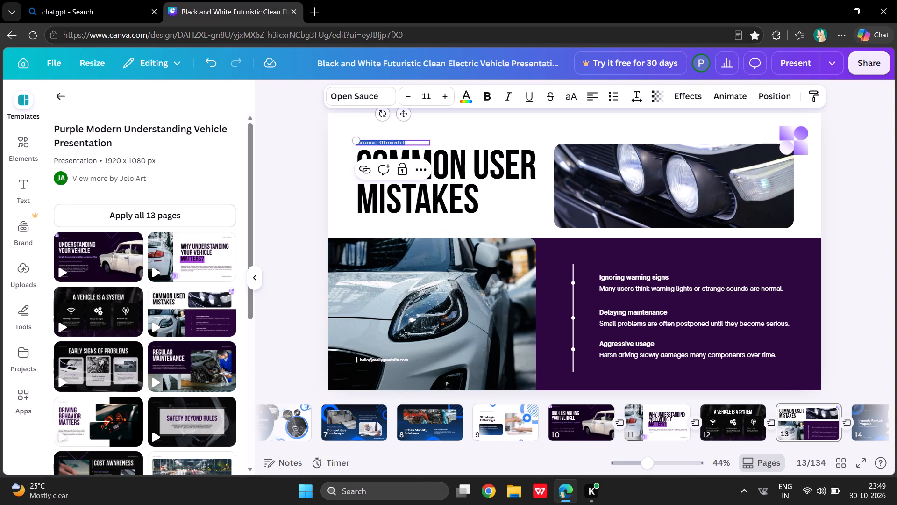
pyautogui.press('BackSpace')
pyautogui.write('CAR RENTAL SYSTEM')
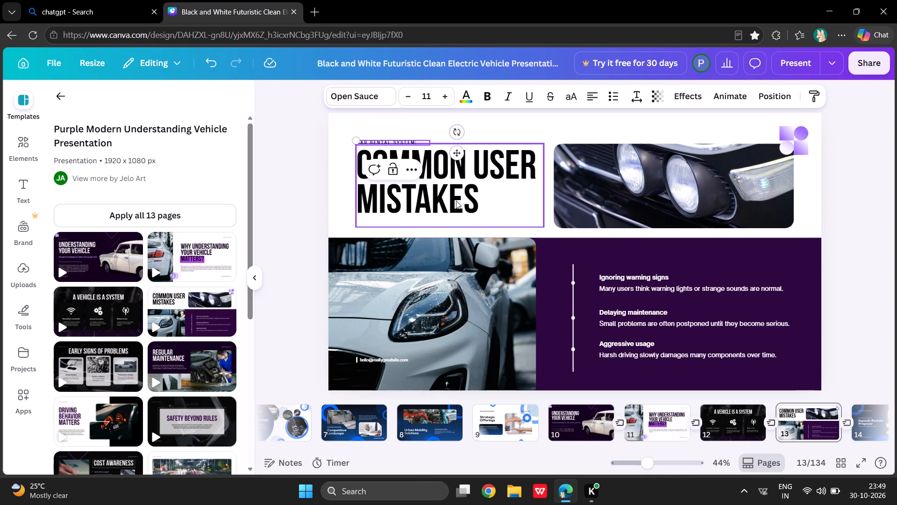
# Replace the description under "Ignoring warning signs" with "WHICH PROVIDED BY THE OWNER OF THEE CAR".
pyautogui.doubleClick(648, 289)
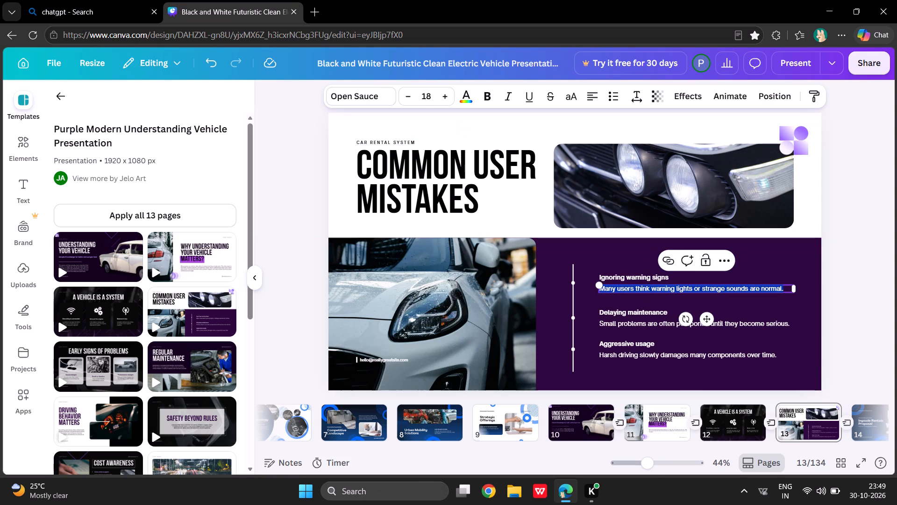
pyautogui.press('BackSpace')
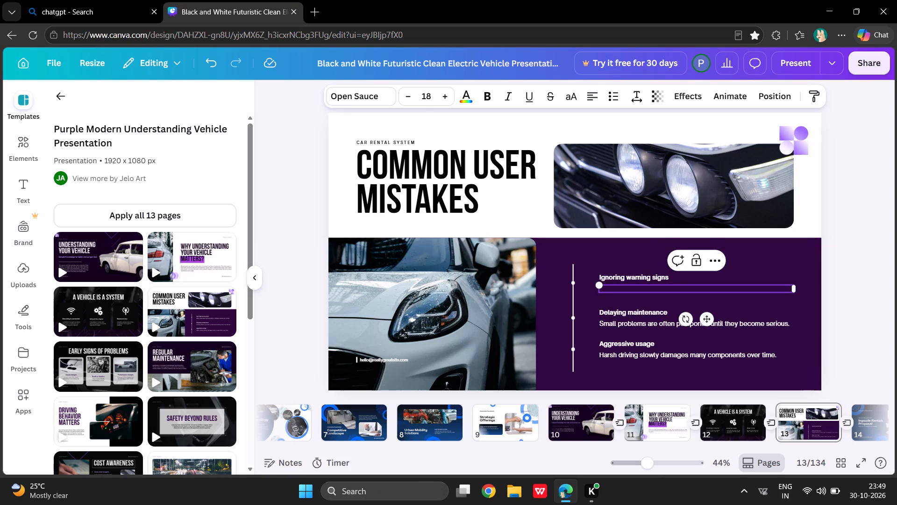
pyautogui.write('WHICH PROVIDED BY THE')
pyautogui.press('space')
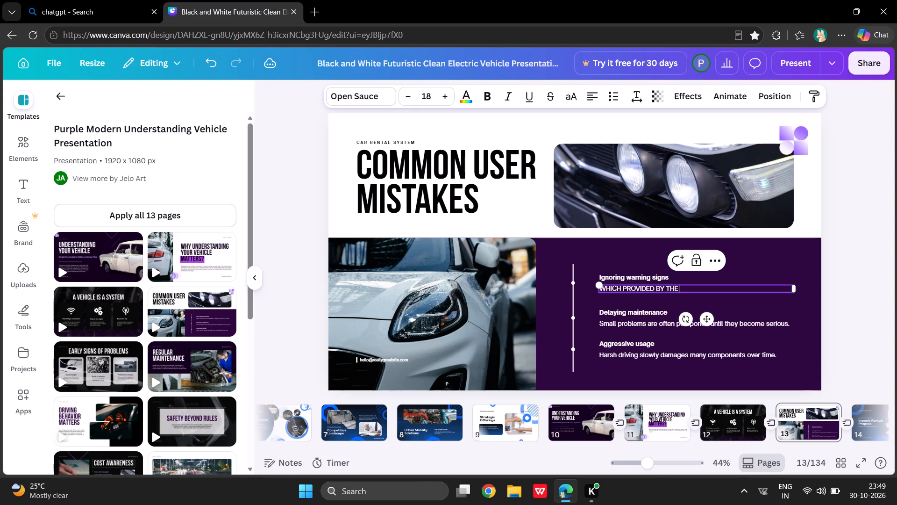
pyautogui.write('OWNER OF THEE CAR')
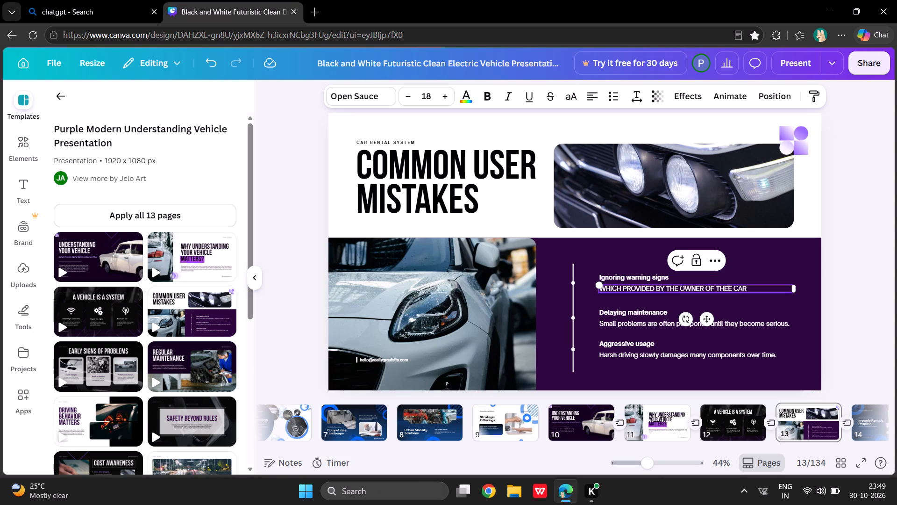
# Replace the description under "Delaying maintenance" with "THIS WAS MAINTIN BY THE CAR OWNER THHAT TIME TO TIME MAINTANCE".
pyautogui.doubleClick(652, 324)
pyautogui.press('BackSpace')
pyautogui.write('THIS WAS MAINTIN BY THE CAR OWNER')
pyautogui.press('space')
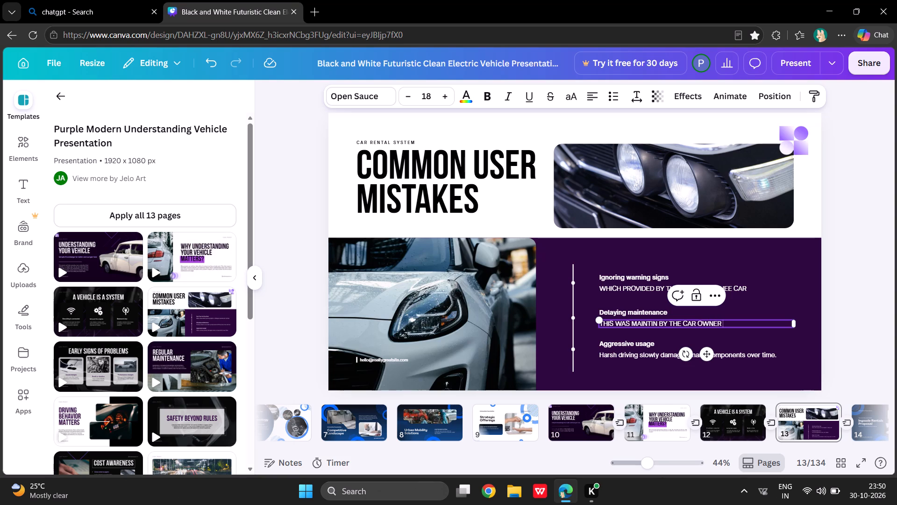
pyautogui.write('THHAT')
pyautogui.press('space')
pyautogui.write('TIM')
pyautogui.press('space')
pyautogui.press('BackSpace')
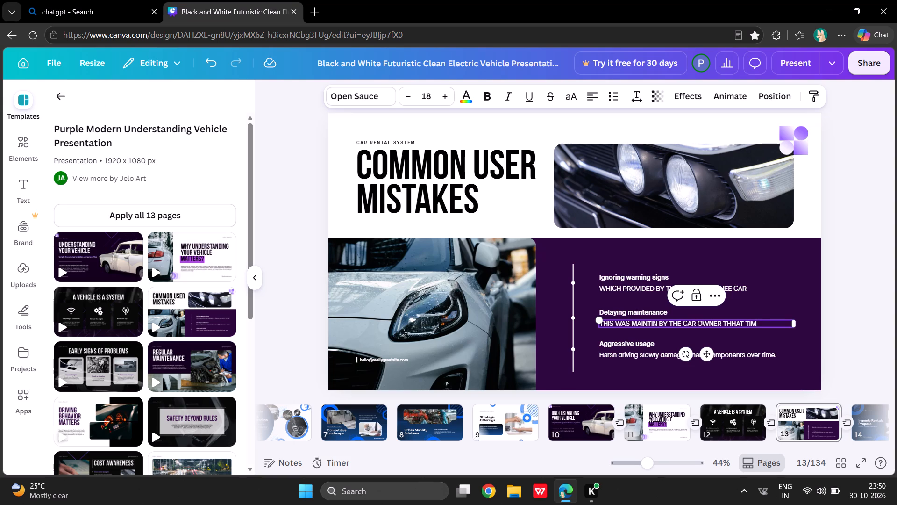
pyautogui.write('E TO TIME MANAG')
pyautogui.press('BackSpace')
pyautogui.press('BackSpace')
pyautogui.press('BackSpace')
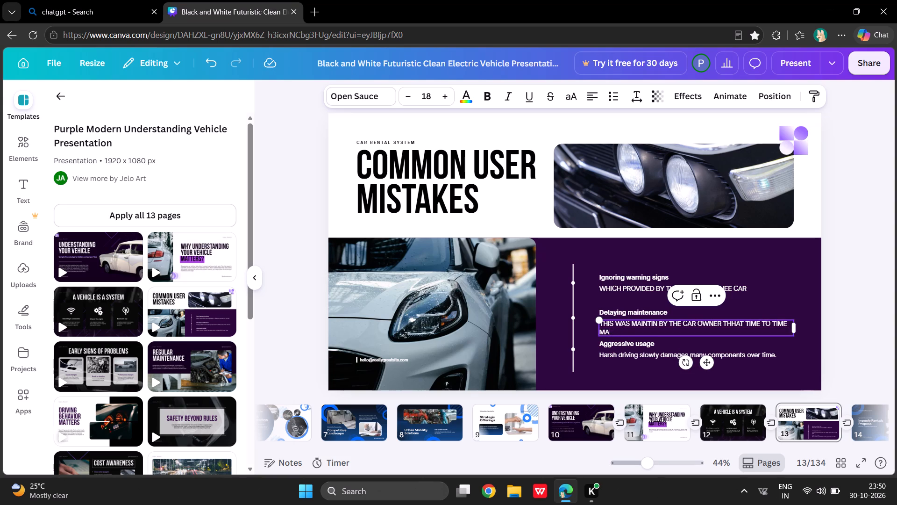
pyautogui.write('INTANCE')
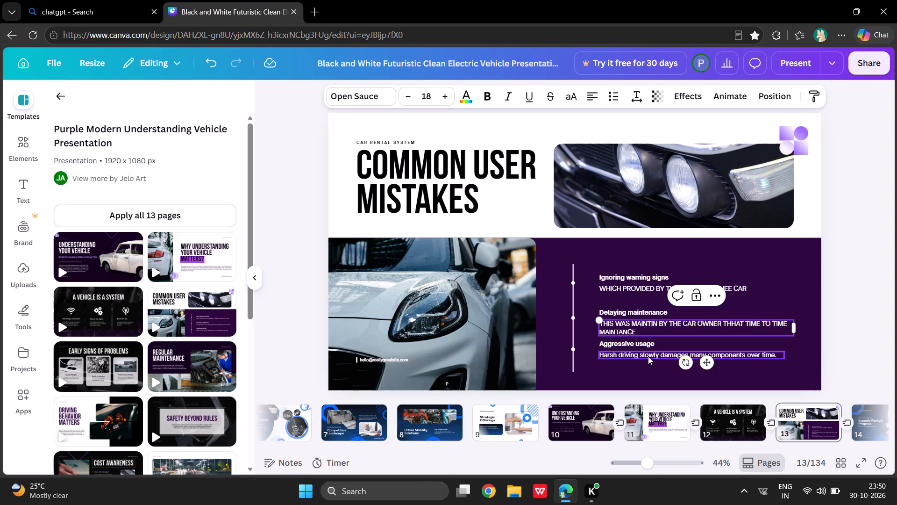
pyautogui.doubleClick(391, 362)
pyautogui.press('BackSpace')
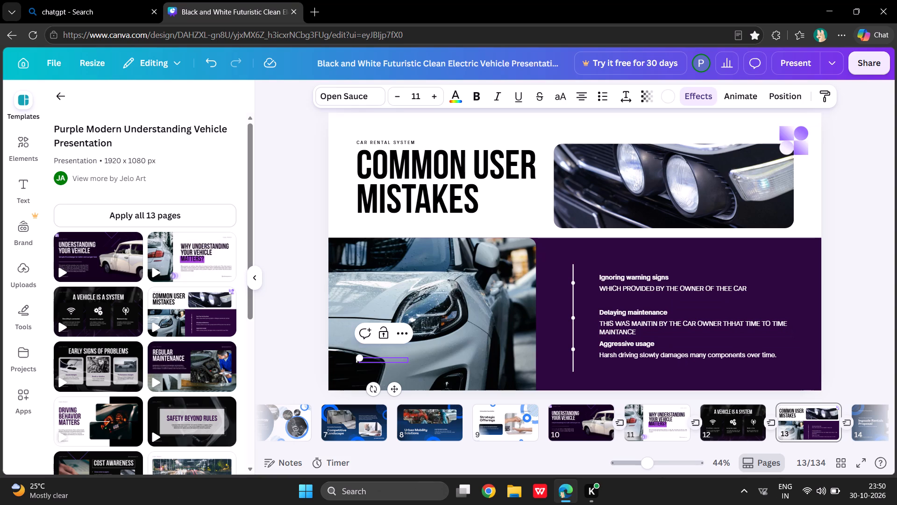
pyautogui.write('WWW.CARRENTA')
pyautogui.write('SYSTEM.COM')
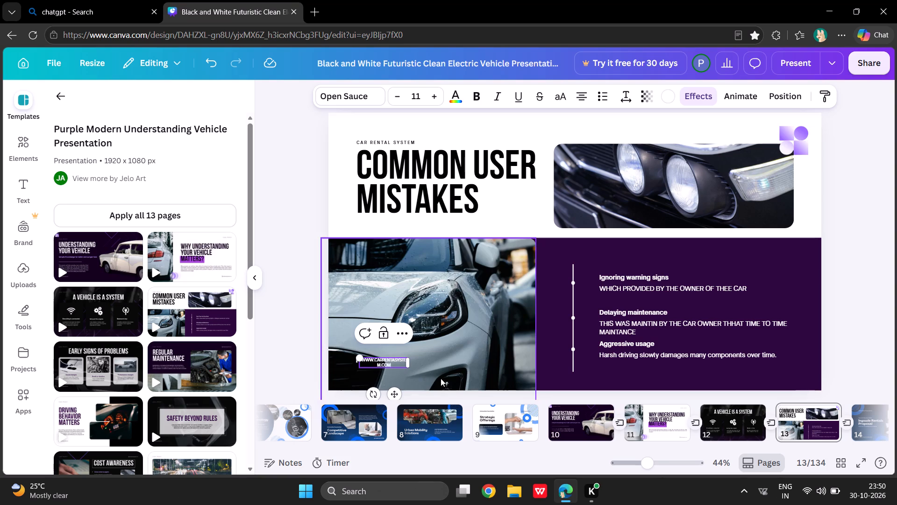
pyautogui.moveTo(409, 365); pyautogui.dragTo(425, 362)
# Move the web address text from the car photo to the bottom right corner of the page's purple area.
pyautogui.moveTo(399, 389); pyautogui.dragTo(402, 390)
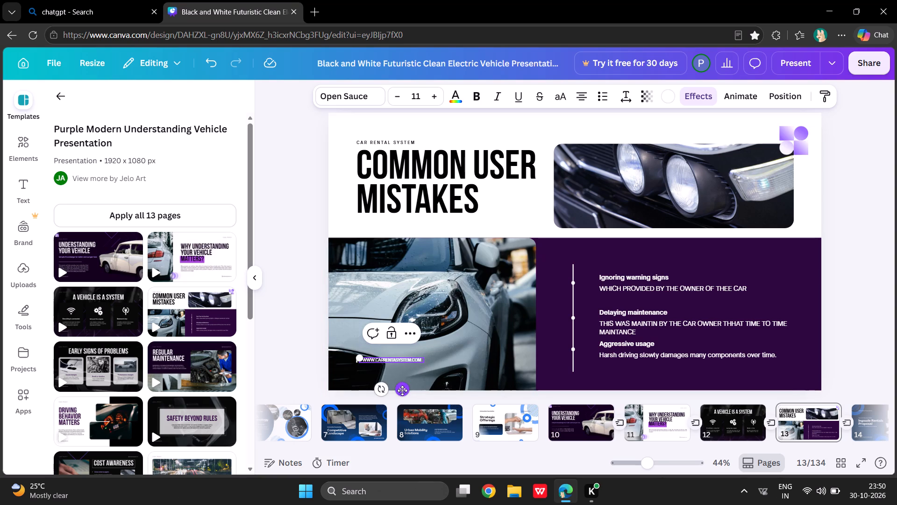
pyautogui.moveTo(402, 390); pyautogui.dragTo(788, 404)
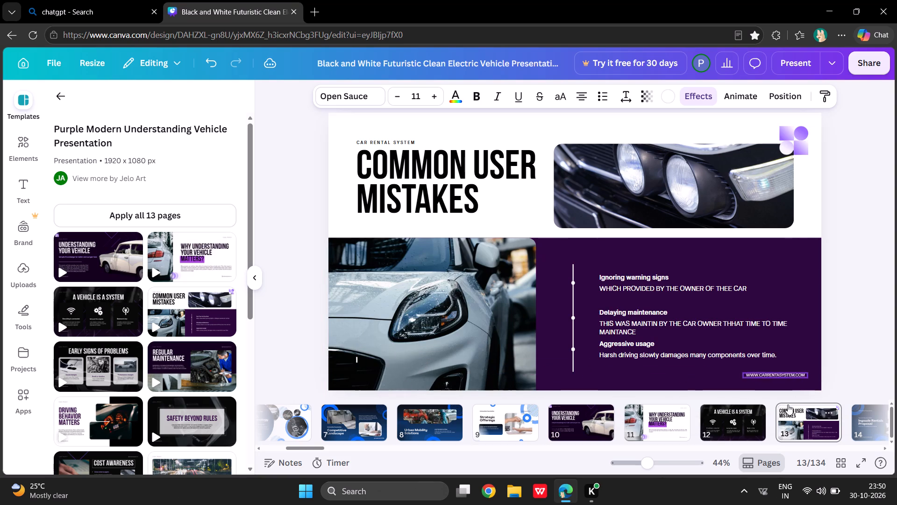
pyautogui.moveTo(788, 404); pyautogui.dragTo(792, 411)
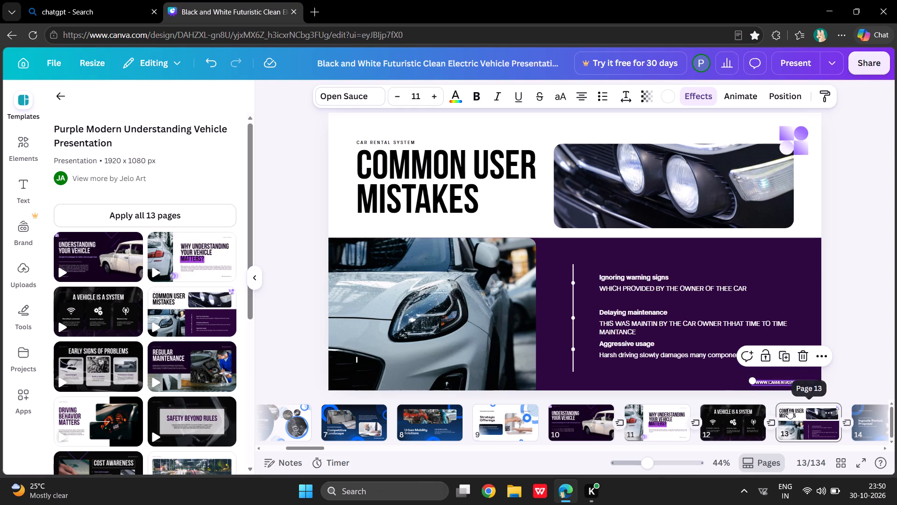
# Add the "Early Signs of Problems" template as a new page after page 13.
pyautogui.click(108, 366)
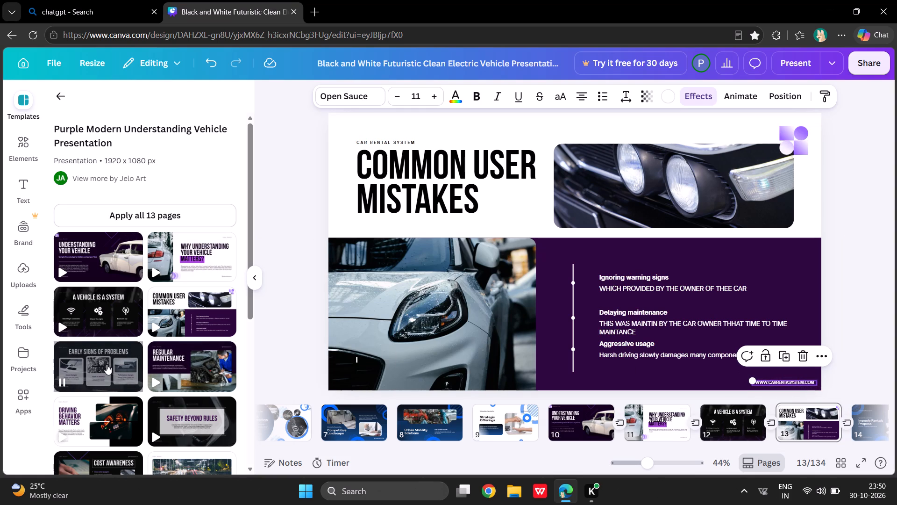
pyautogui.click(107, 364)
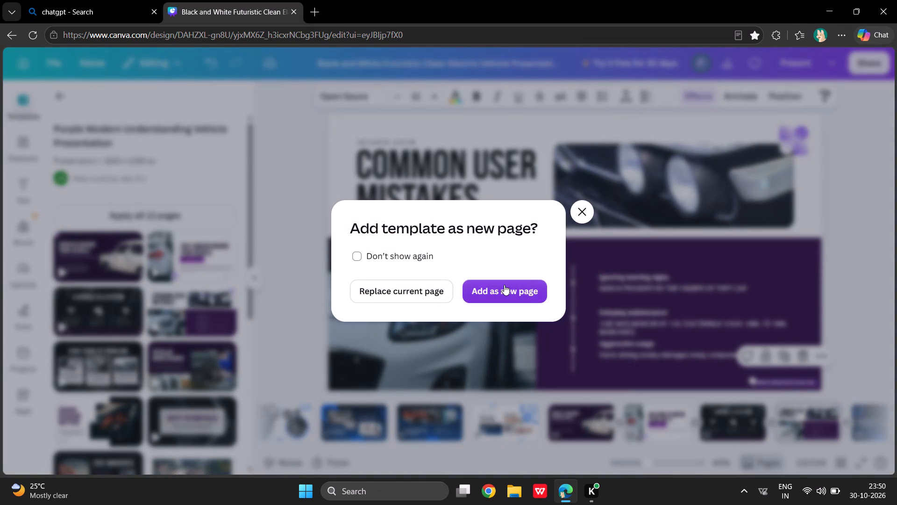
pyautogui.click(504, 285)
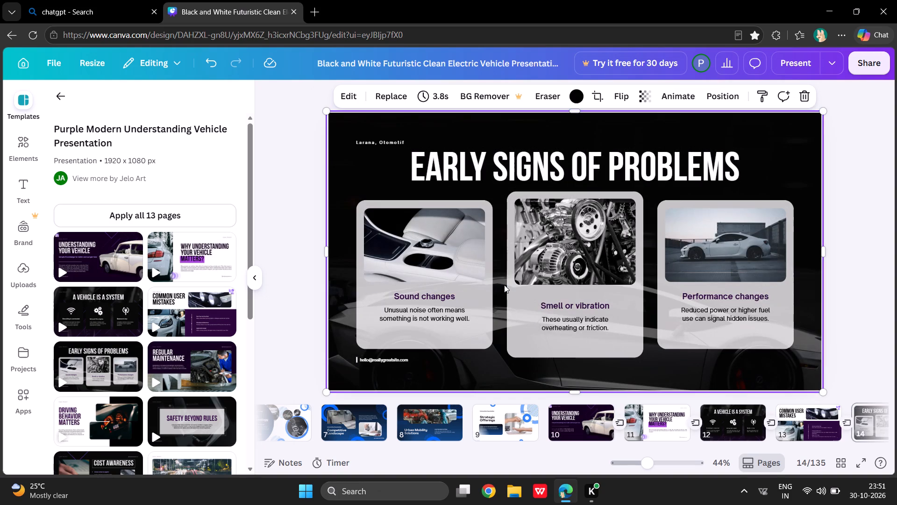
# Replace the placeholder label above the "Early Signs of Problems" title with "CAR RENTAL SYSTEM".
pyautogui.doubleClick(382, 142)
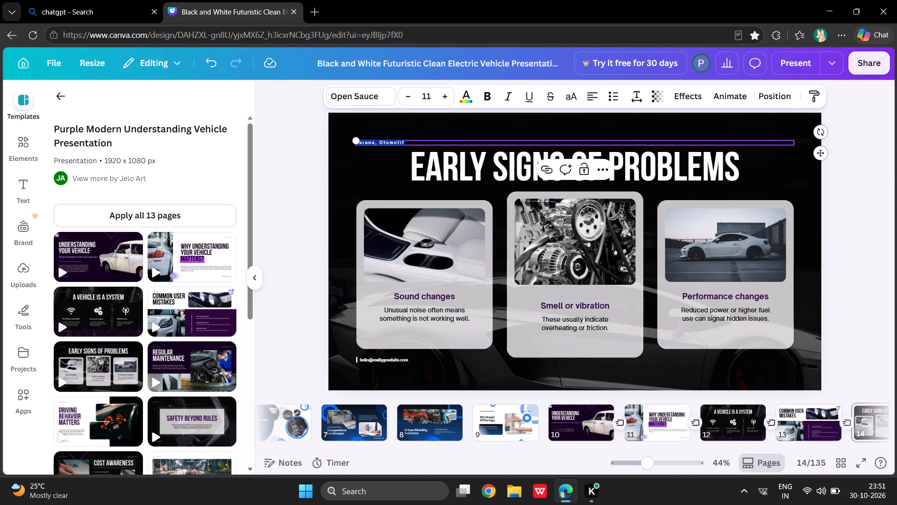
pyautogui.press('BackSpace')
pyautogui.write('CAR RENTAL SYSTEM')
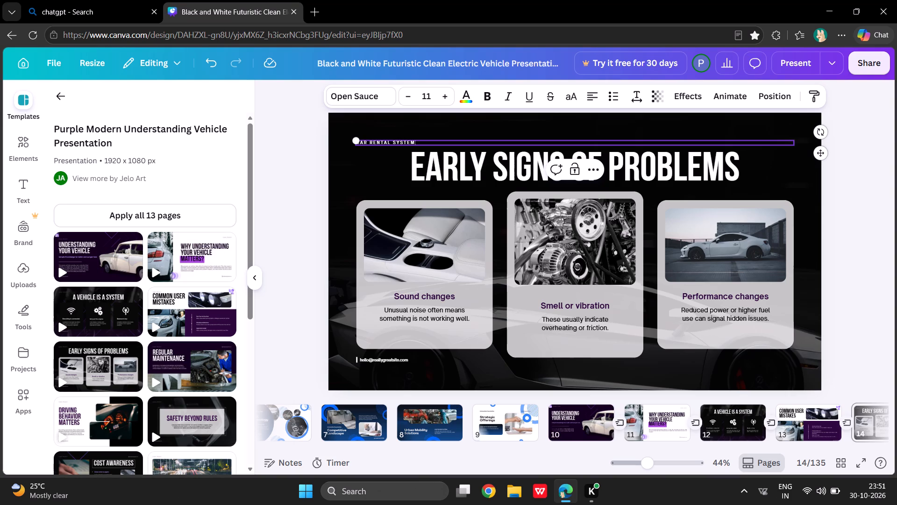
# Replace the description under "Sound changes" with "WHEN ORDER WAS ACCEPT FROM CAR OWNER".
pyautogui.doubleClick(411, 318)
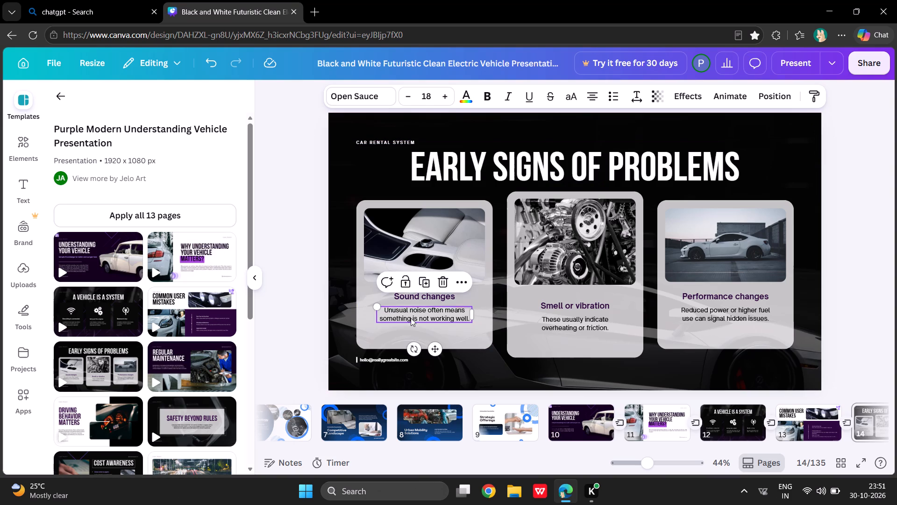
pyautogui.press('BackSpace')
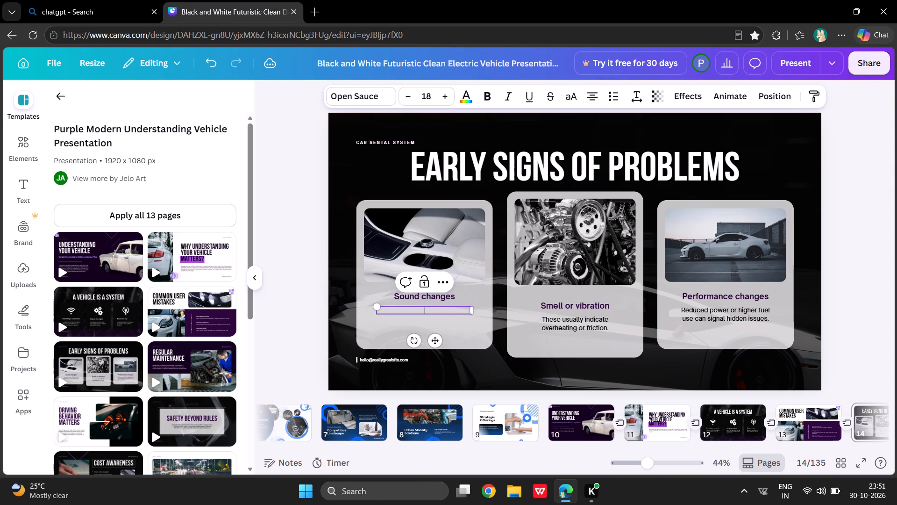
pyautogui.write('WHEN O')
pyautogui.write('RDER WAS ACCEPT FROM U')
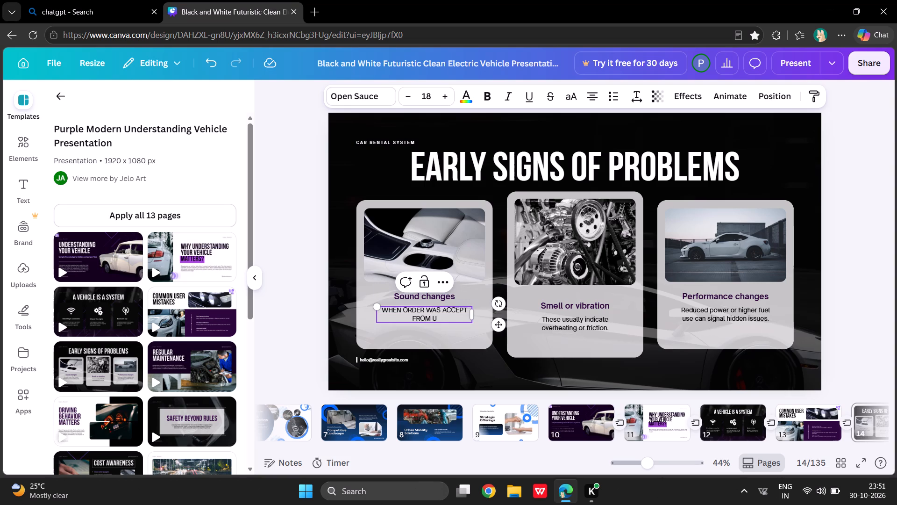
pyautogui.press('BackSpace')
pyautogui.write('CAR OWNER')
pyautogui.press('space')
pyautogui.doubleClick(572, 321)
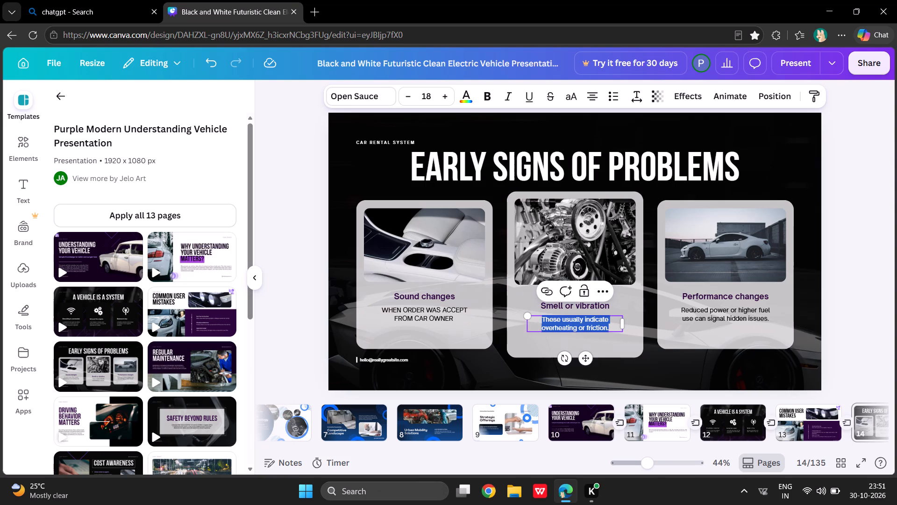
pyautogui.doubleClick(392, 357)
pyautogui.press('BackSpace')
pyautogui.write('WWW.CARREAN')
pyautogui.press('BackSpace')
pyautogui.press('BackSpace')
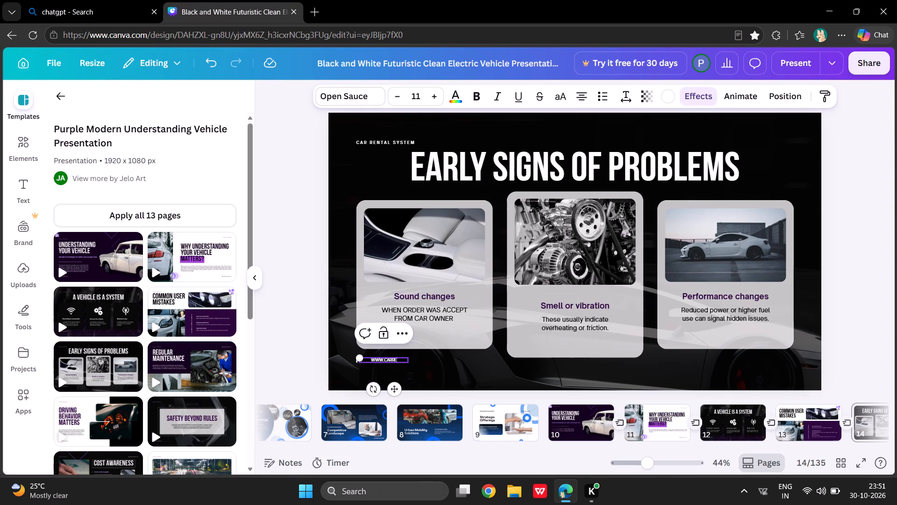
pyautogui.press('t')
pyautogui.press('BackSpace')
pyautogui.press('BackSpace')
pyautogui.press('n')
pyautogui.press('BackSpace')
pyautogui.write('ENTAL Y')
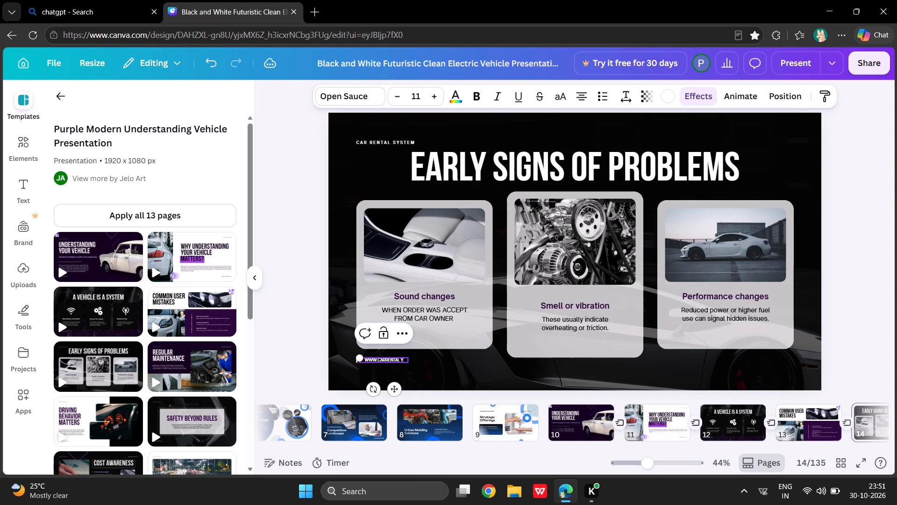
pyautogui.press('BackSpace')
pyautogui.press('BackSpace')
pyautogui.write('SYSTEM')
pyautogui.write('.COM')
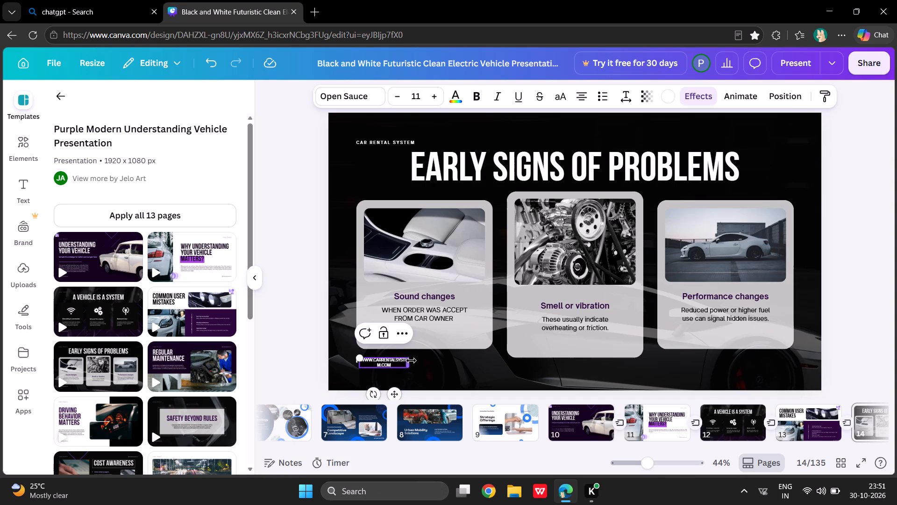
pyautogui.moveTo(409, 361); pyautogui.dragTo(441, 358)
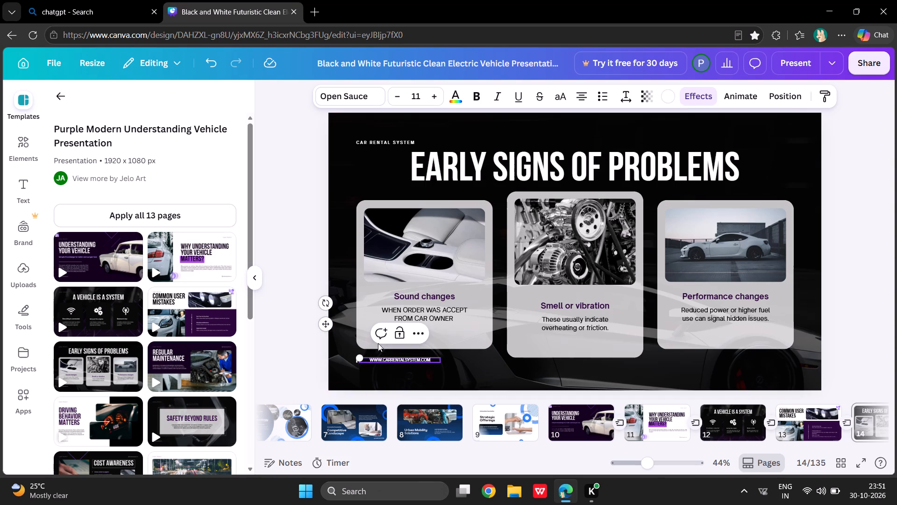
# Add the "Regular Maintenance" template as a new page after page 14.
pyautogui.click(170, 359)
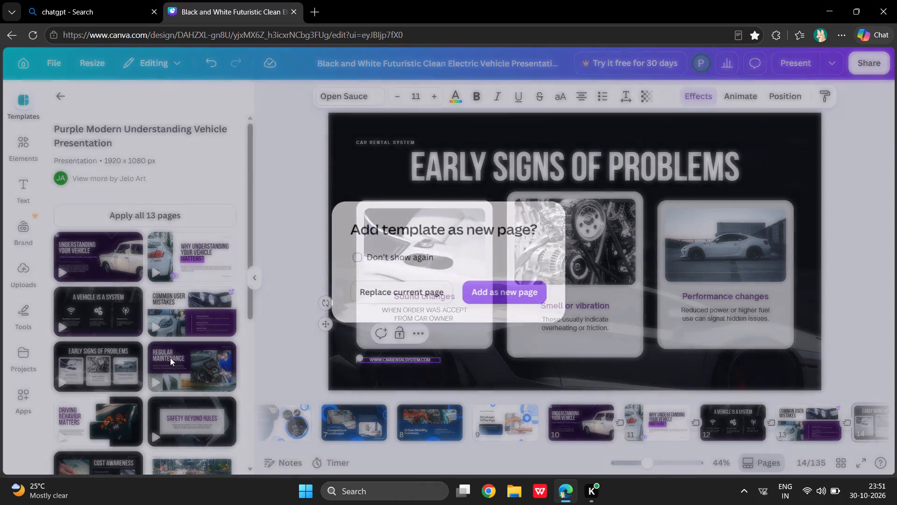
pyautogui.click(507, 294)
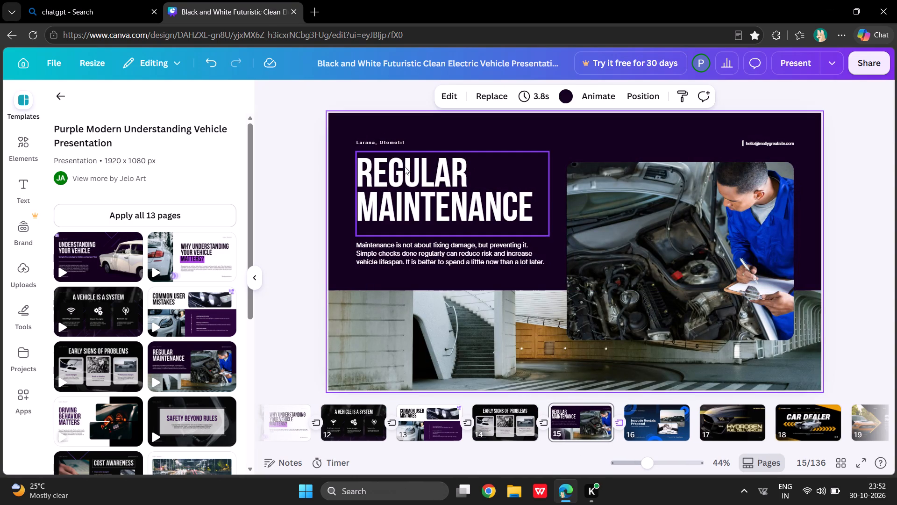
# Replace the placeholder label above the "Regular Maintenance" title with "CAR RENTAL SYSTEM".
pyautogui.click(388, 146)
pyautogui.moveTo(388, 146); pyautogui.dragTo(391, 142)
pyautogui.doubleClick(391, 142)
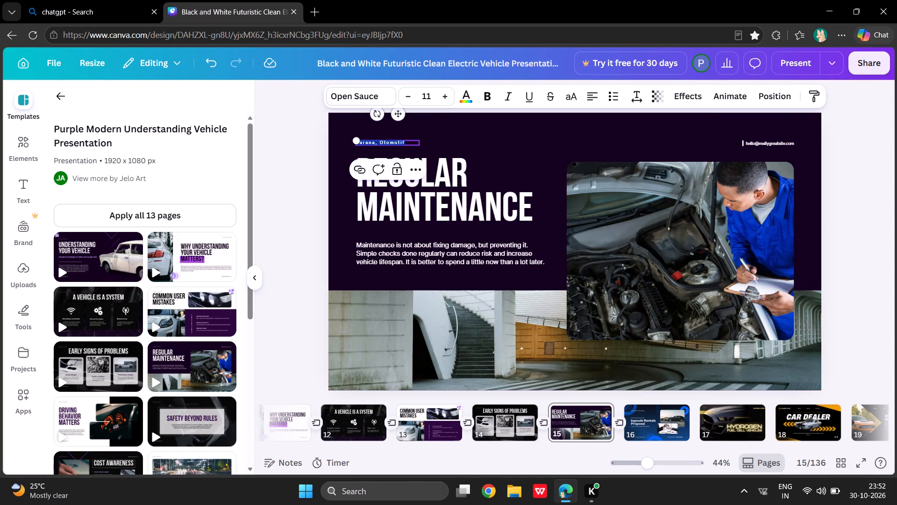
pyautogui.press('BackSpace')
pyautogui.write('CAR RENTAL')
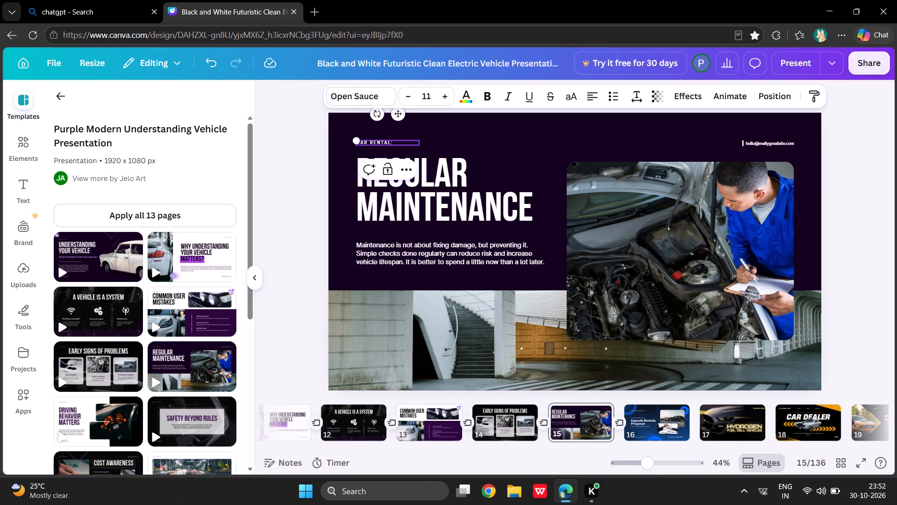
pyautogui.press('s')
pyautogui.press('BackSpace')
pyautogui.press('space')
pyautogui.write('SYSTEM')
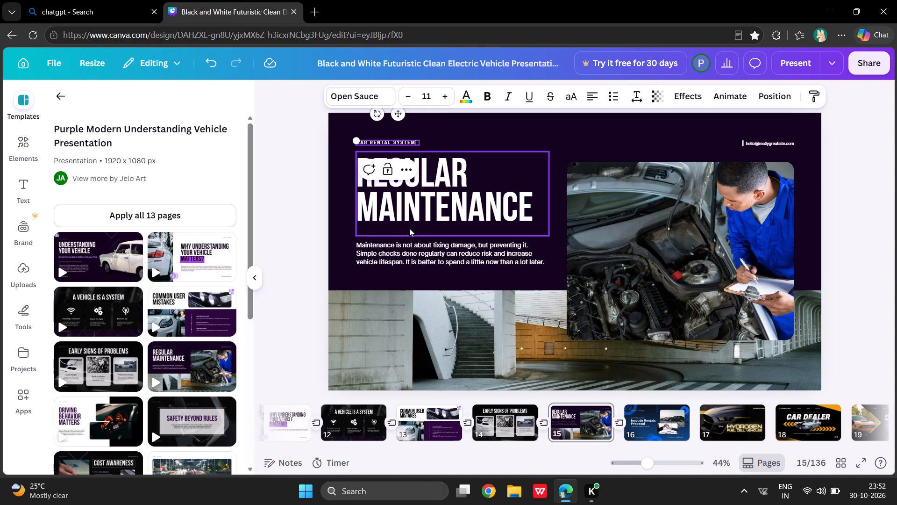
# Replace the page's description with "THE OWNER OF THE CAR MUST BE THE REGULAAR MAINATNCE OF THE CAR BEFORE LISTING THE CAR ON THE OFFICAL PAGE".
pyautogui.doubleClick(406, 258)
pyautogui.press('BackSpace')
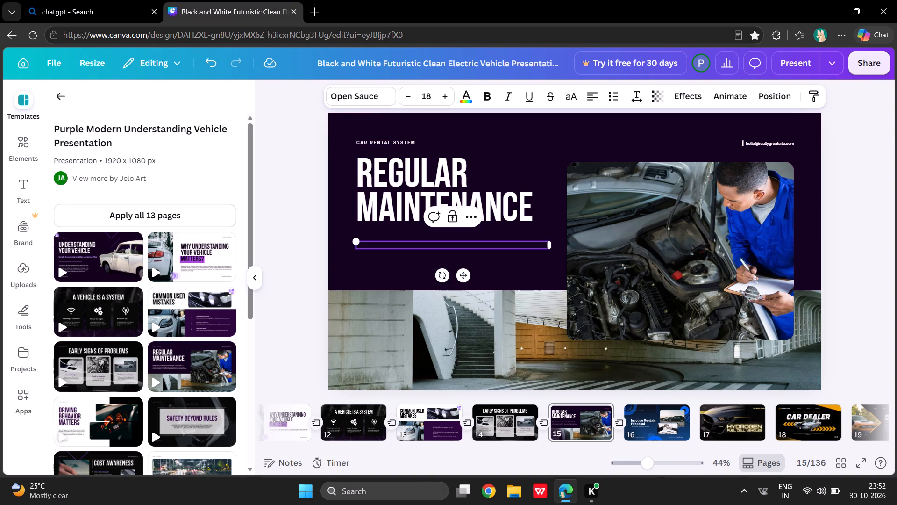
pyautogui.write('THE OWNER OF THE CAR MUST')
pyautogui.press('space')
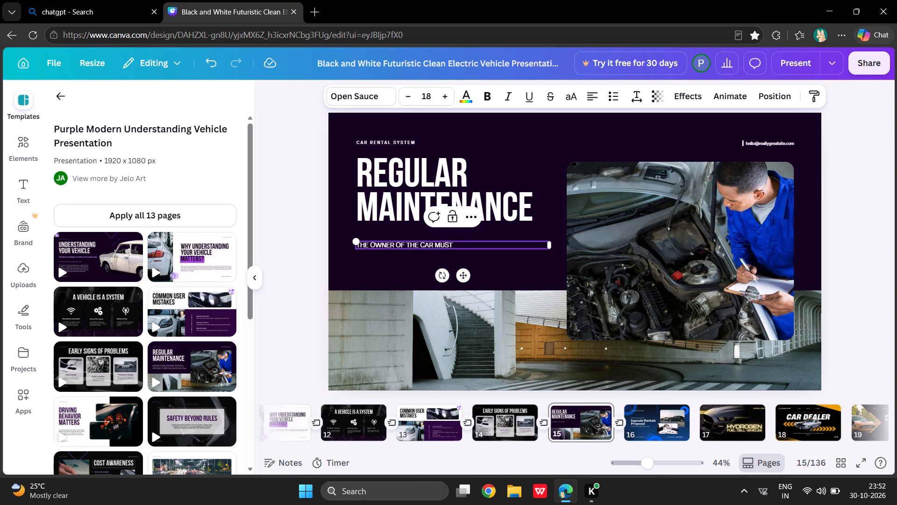
pyautogui.write('BE THE')
pyautogui.press('space')
pyautogui.write('REGULAAR MAINATNCE')
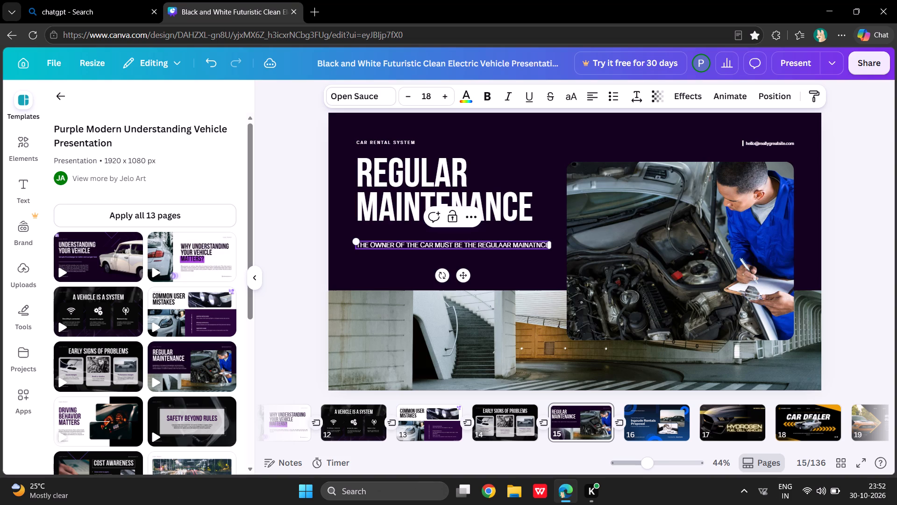
pyautogui.press('space')
pyautogui.write('OF THE CAR')
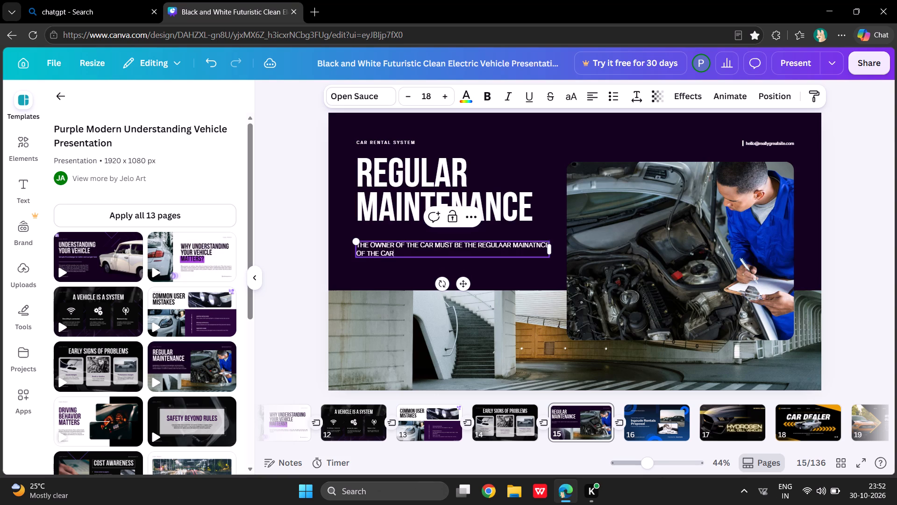
pyautogui.press('space')
pyautogui.write('BEFORE LIST')
pyautogui.write('ING THE CAR OM')
pyautogui.press('BackSpace')
pyautogui.write('N THE OFFICAL PAGE')
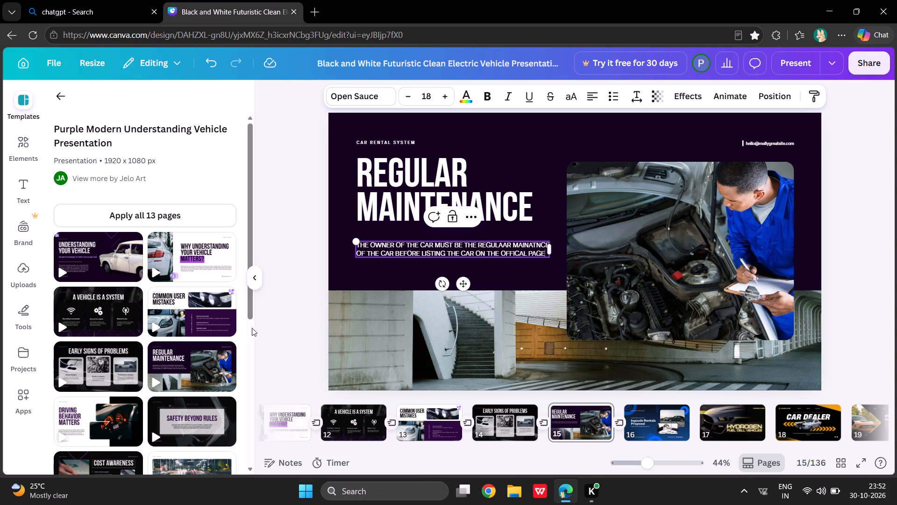
# Add the "Driving Behavior Matters" template as a new page after the "Regular Maintenance" page.
pyautogui.scroll(-2, 175, 357)
pyautogui.click(103, 290)
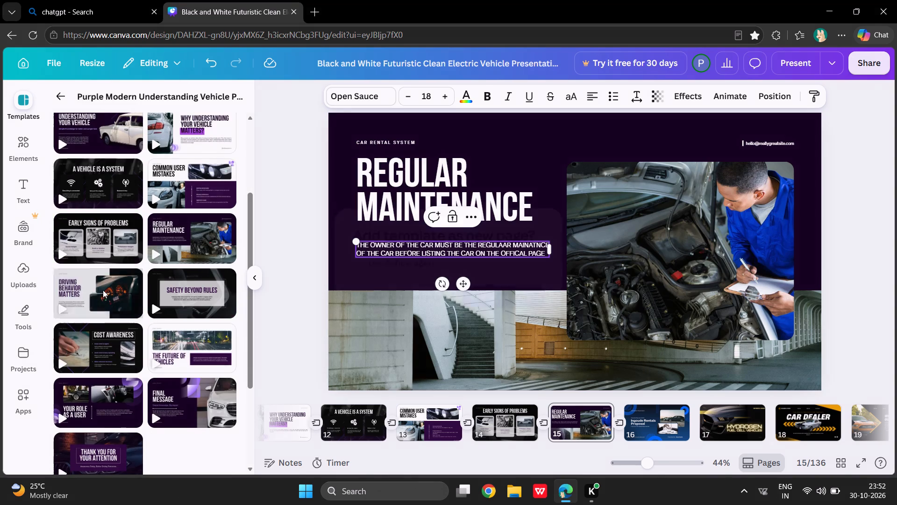
pyautogui.click(495, 294)
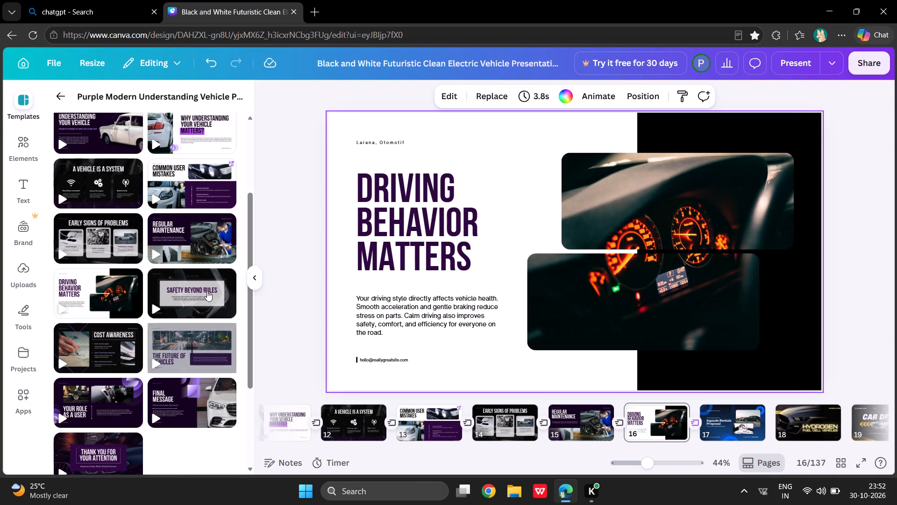
pyautogui.click(204, 242)
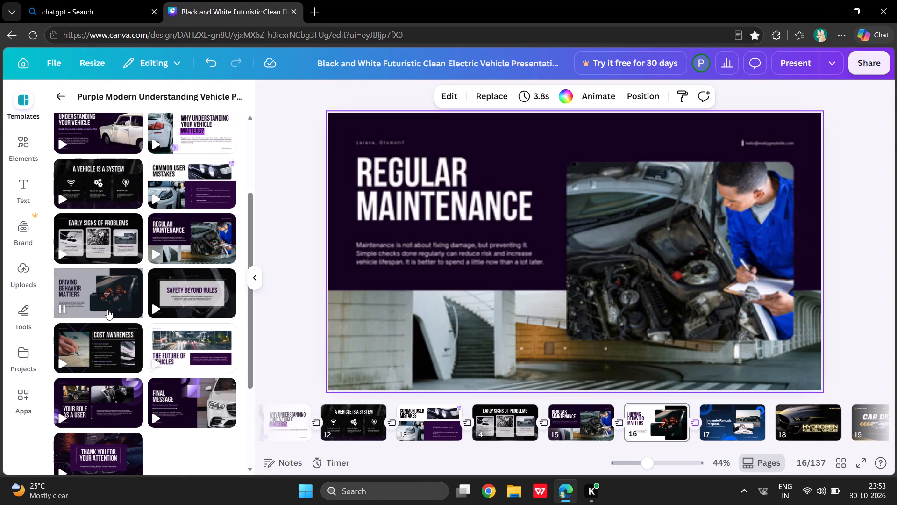
pyautogui.click(108, 306)
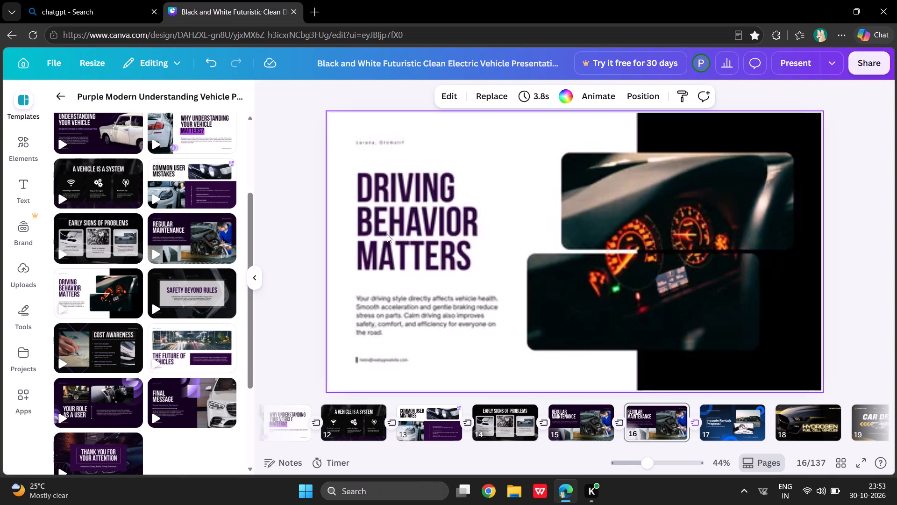
pyautogui.click(565, 423)
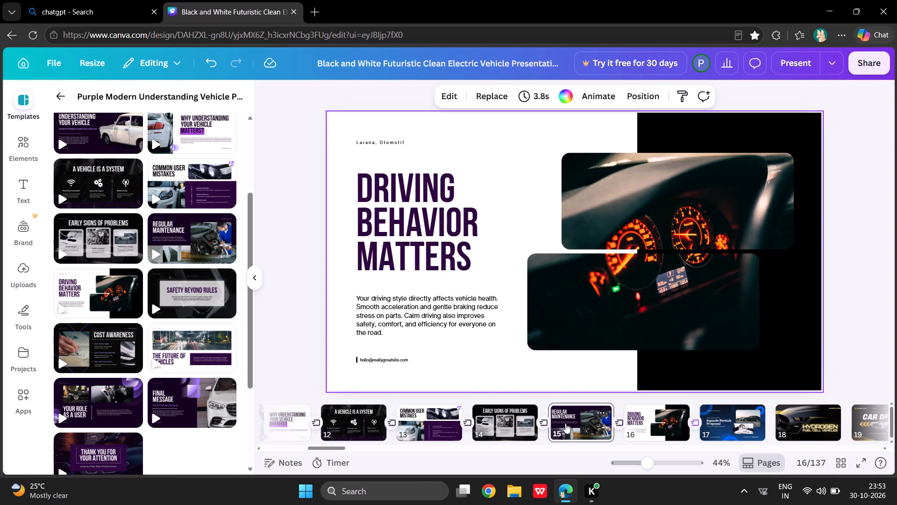
pyautogui.click(606, 425)
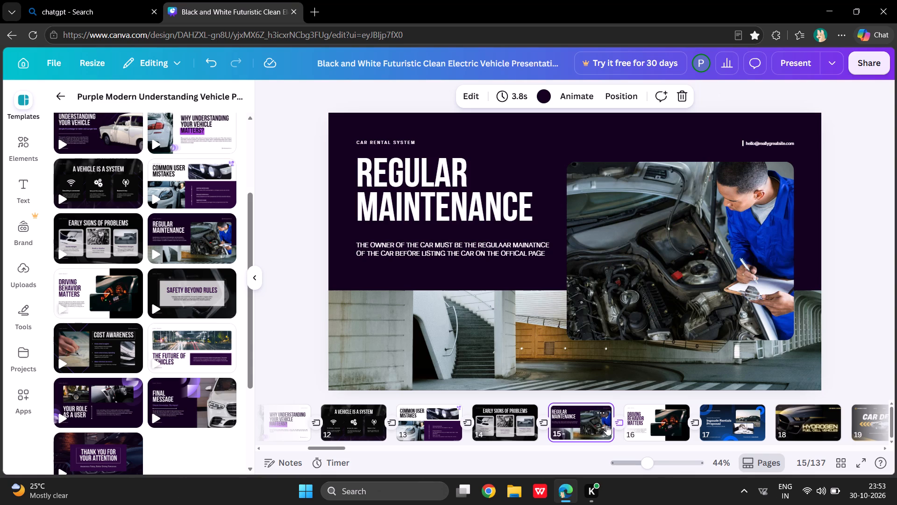
pyautogui.doubleClick(764, 141)
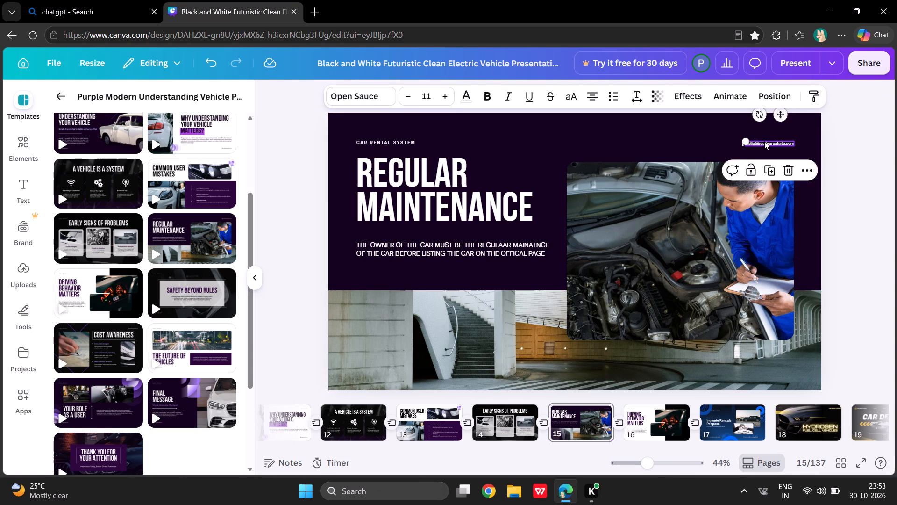
pyautogui.write('WW')
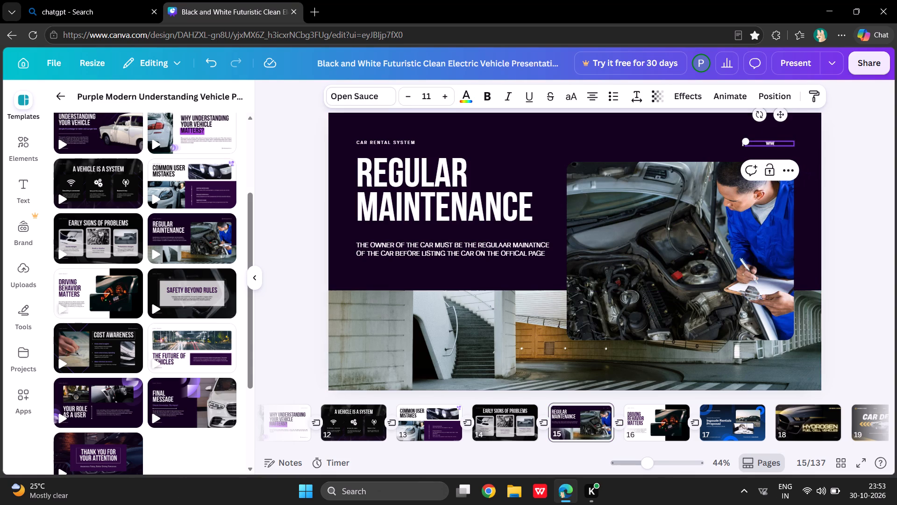
pyautogui.write('W.CARRENTALSSYSTEM.COM')
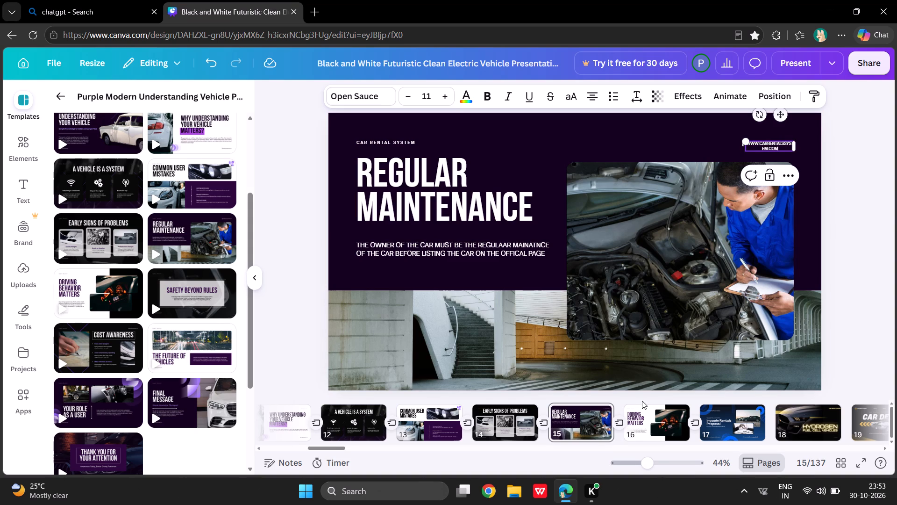
# Replace the placeholder label above the "Driving Behavior Matters" title on page 16 with "CAR RENTAL SSYSTEM".
pyautogui.click(641, 418)
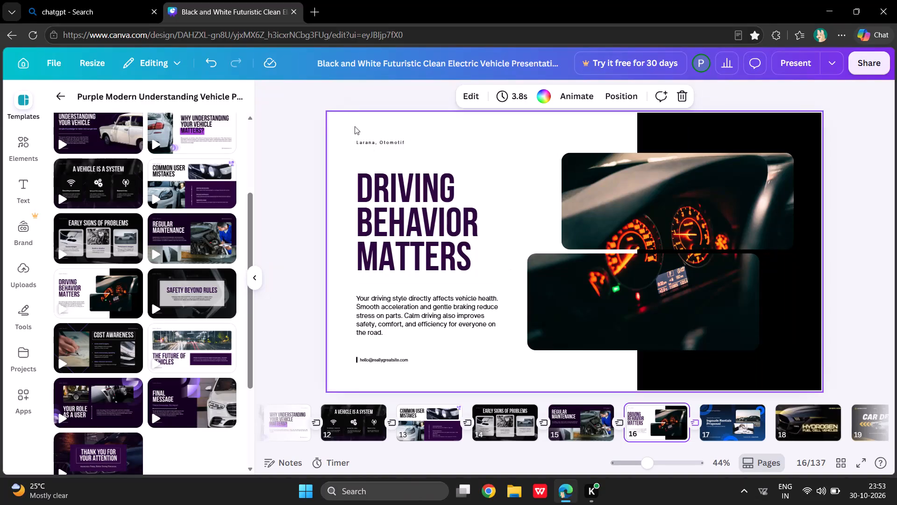
pyautogui.doubleClick(380, 142)
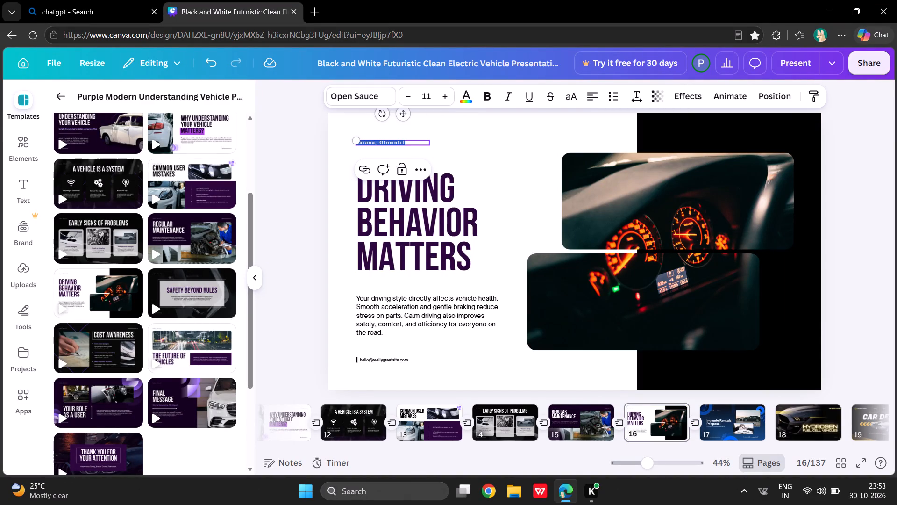
pyautogui.write('CAR RENTAL SSYSTEM')
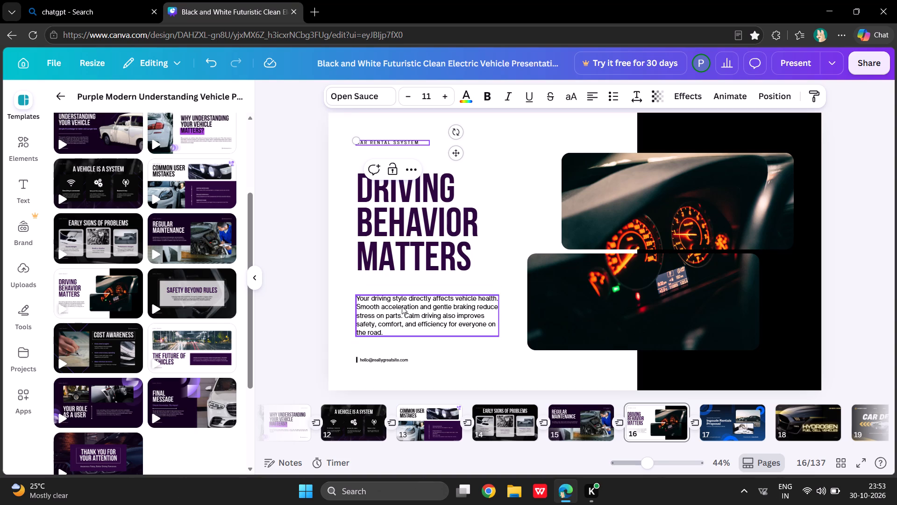
# Replace the "Driving Behavior Matters" description with "NO ALCHOL DIVER OTHERWISE THEY CHARGE FORR THAT PERSONALLY AND ALSO MAY CASE OON THE USSER".
pyautogui.doubleClick(402, 306)
pyautogui.press('BackSpace')
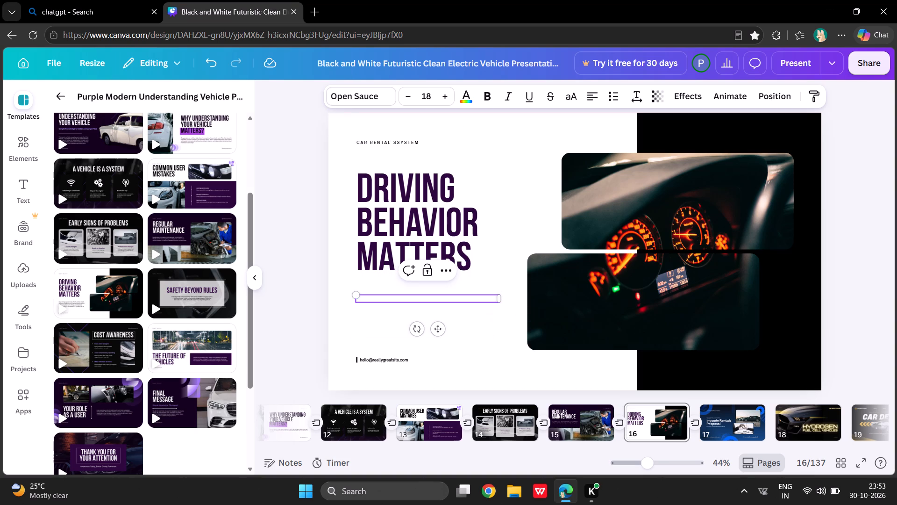
pyautogui.write('NO ALC')
pyautogui.write('HOL DIVER OTHERWISE THEY CHARGE')
pyautogui.press('space')
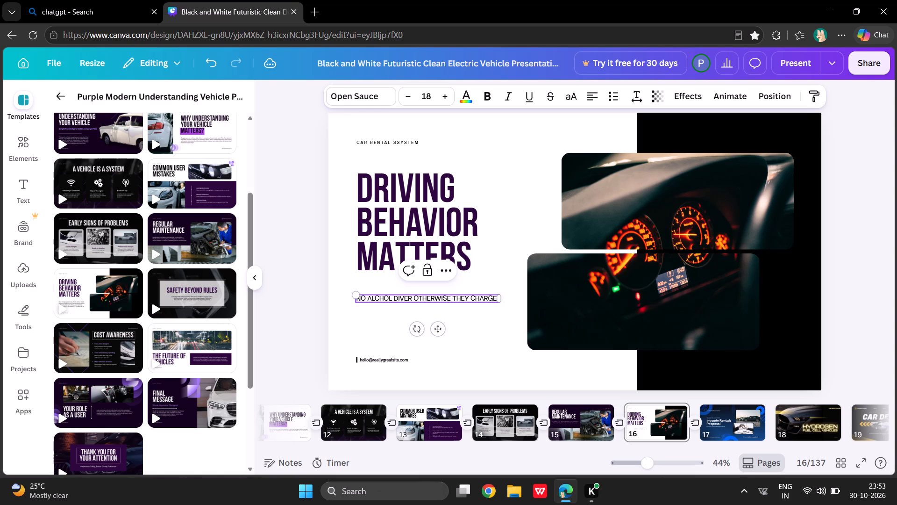
pyautogui.write('FORR THAT PERSONALLY AND')
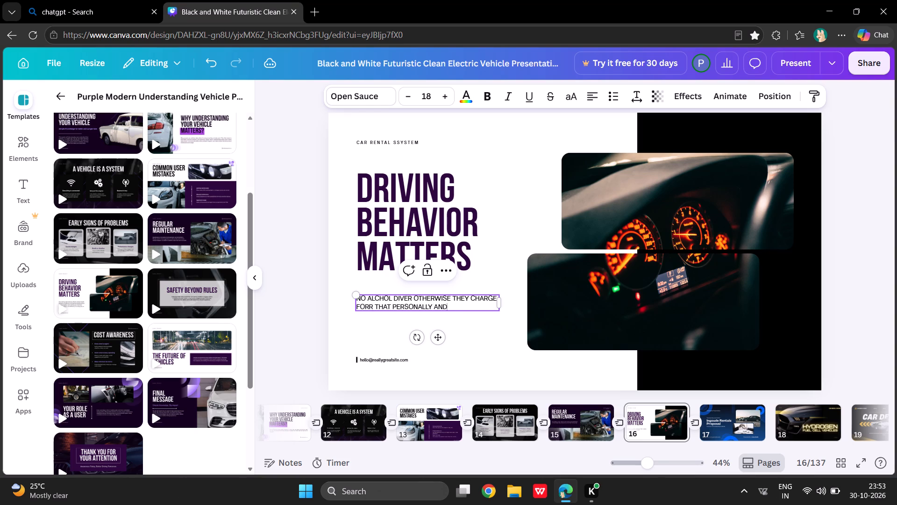
pyautogui.press('space')
pyautogui.write('ALO')
pyautogui.press('BackSpace')
pyautogui.press('BackSpace')
pyautogui.write('LSO')
pyautogui.press('space')
pyautogui.write('MAY')
pyautogui.press('space')
pyautogui.write('CASE OON THE USSER')
pyautogui.press('space')
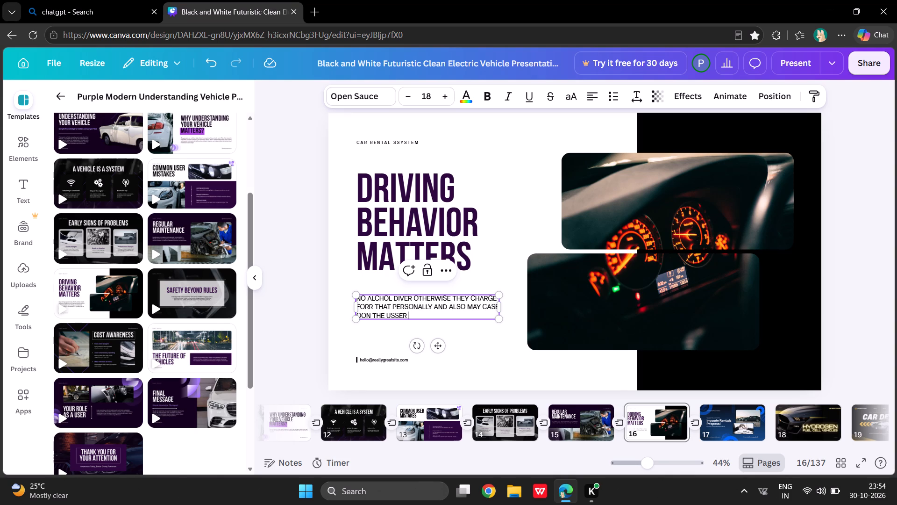
# Extend the "Driving Behavior Matters" description with "SO USER MUST BE IN THE PROPER BEHAVIOR MATTERS".
pyautogui.press('space')
pyautogui.write('SO US')
pyautogui.write('ER')
pyautogui.press('space')
pyautogui.write('MUST')
pyautogui.press('space')
pyautogui.write('BE IN THE')
pyautogui.press('space')
pyautogui.write('PROPER')
pyautogui.press('space')
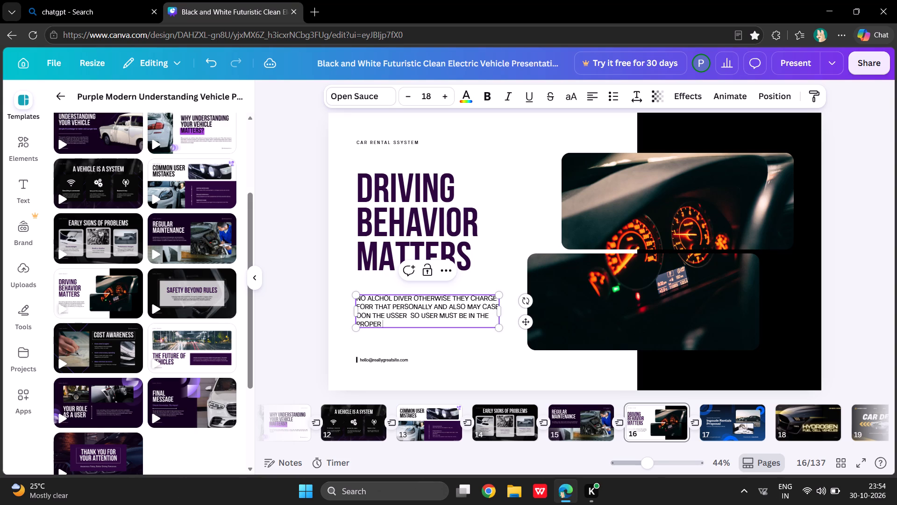
pyautogui.write('BEHAV')
pyautogui.write('IOR MATTERS')
pyautogui.doubleClick(371, 359)
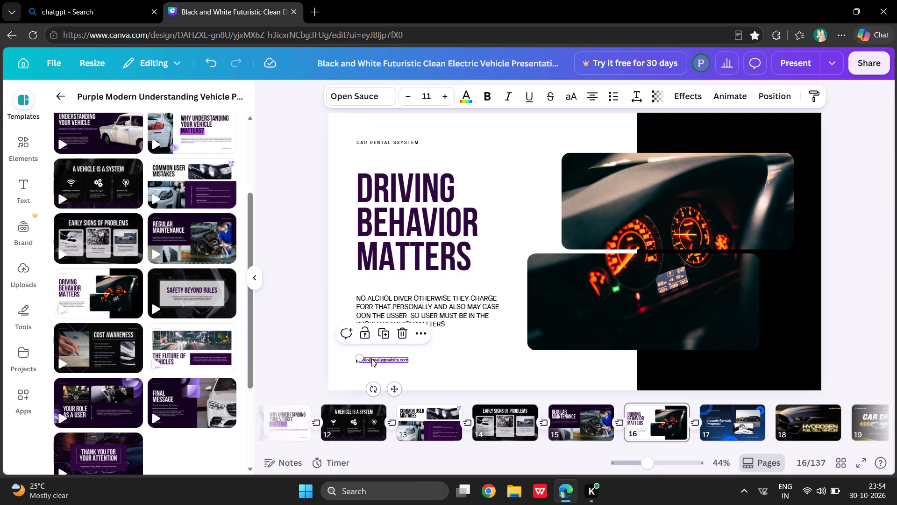
pyautogui.write('WWW')
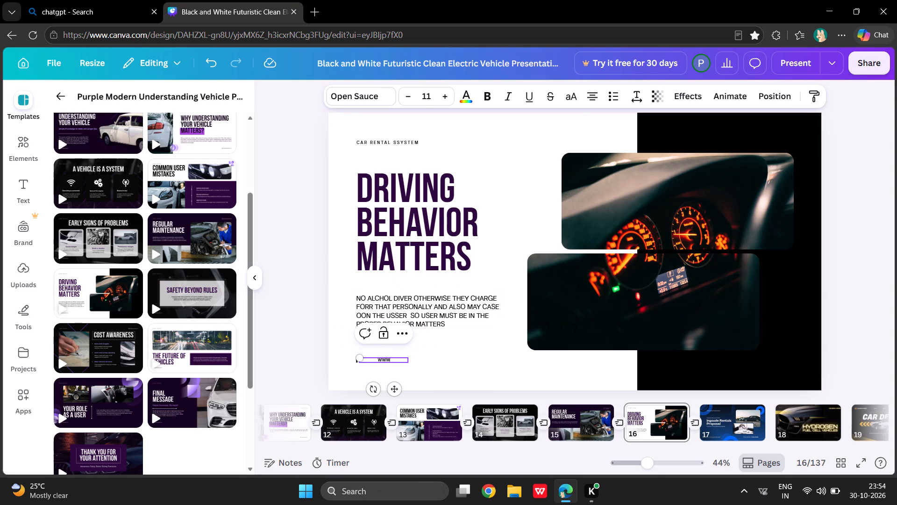
pyautogui.write('.CARRENTAL')
pyautogui.write('SYSTEM.COM')
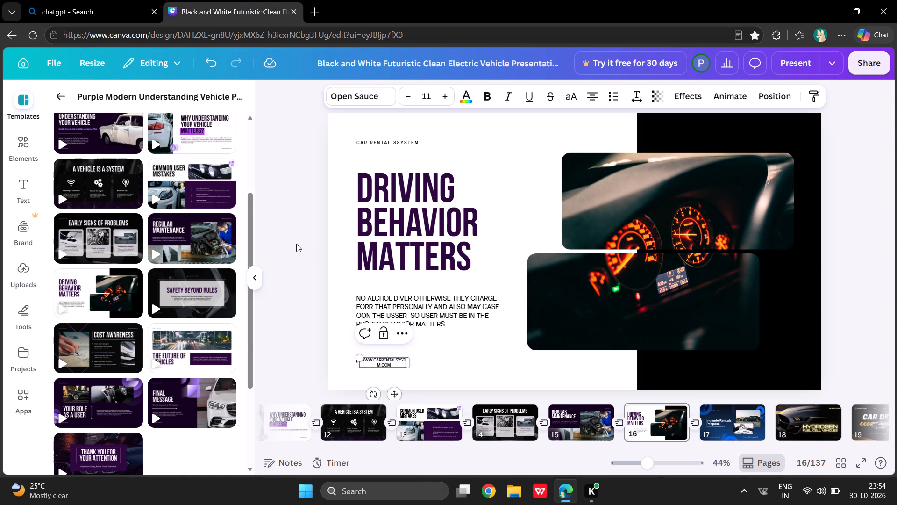
# Add the "Safety Beyond Rules" template as a new page after the "Driving Behavior Matters" page.
pyautogui.click(164, 302)
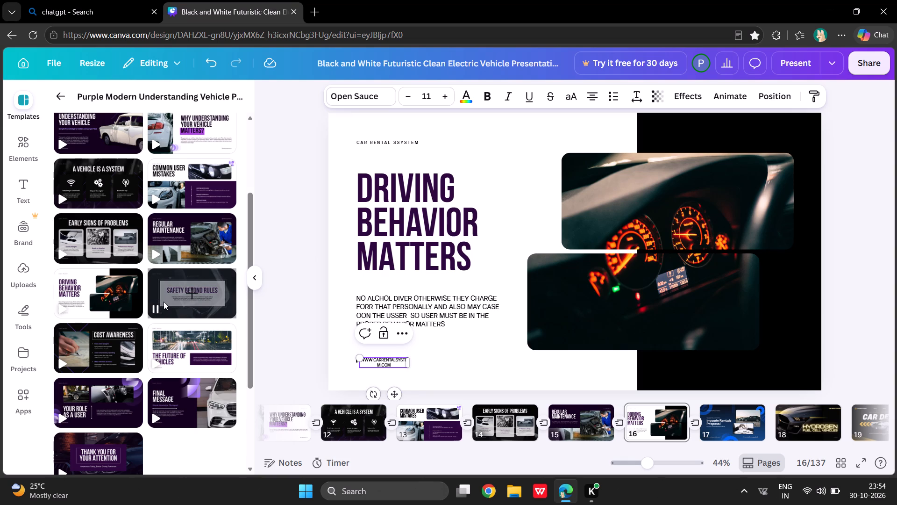
pyautogui.click(182, 280)
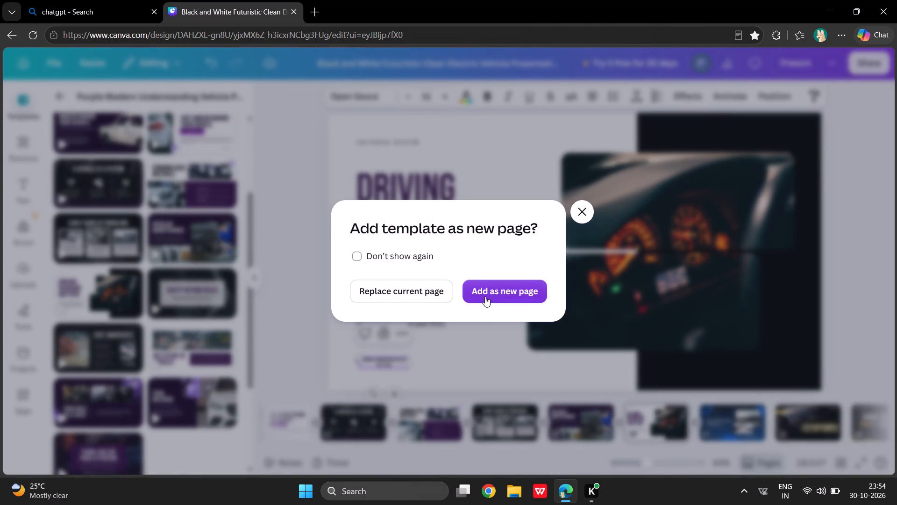
pyautogui.click(490, 289)
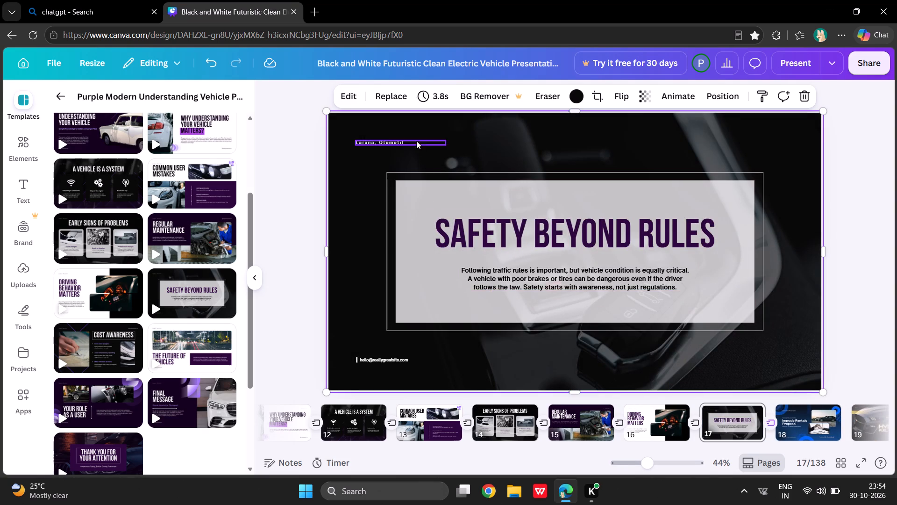
# Replace the placeholder label above the "Safety Beyond Rules" title with "CAR RENTAL SYSTEM".
pyautogui.doubleClick(383, 141)
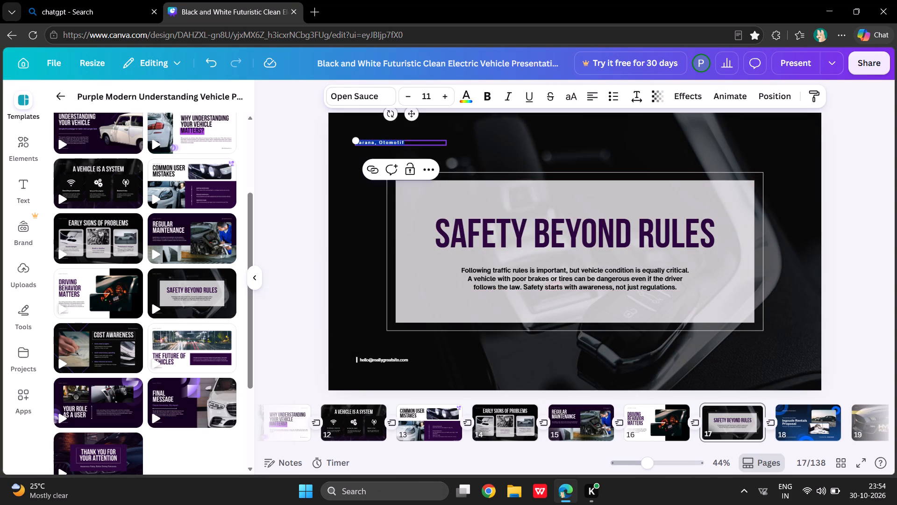
pyautogui.write('CAR RENTALS')
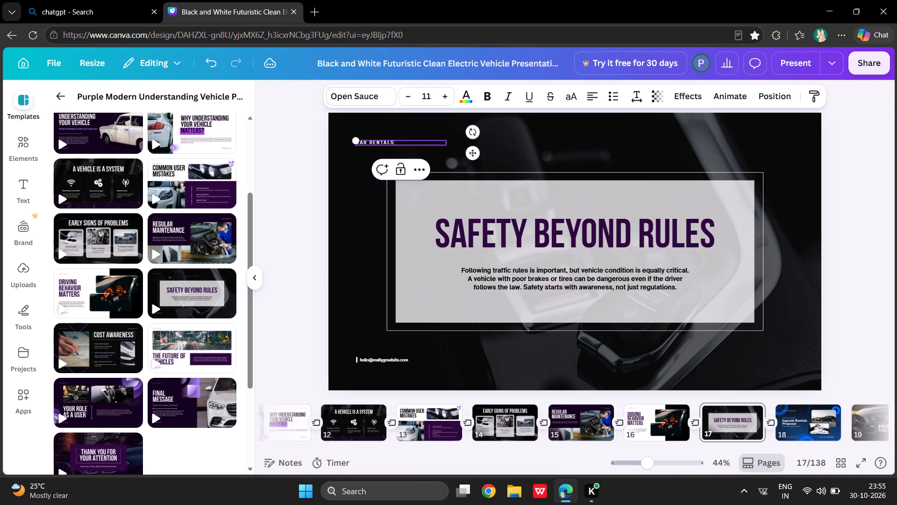
pyautogui.press('BackSpace')
pyautogui.press('space')
pyautogui.write('SYSTEM')
# Replace the description under the "Safety Beyond Rules" title with "THEE USER WHO HAVE TAKE THE CAR MUST BE THE FOLLOW ALL THE".
pyautogui.doubleClick(513, 290)
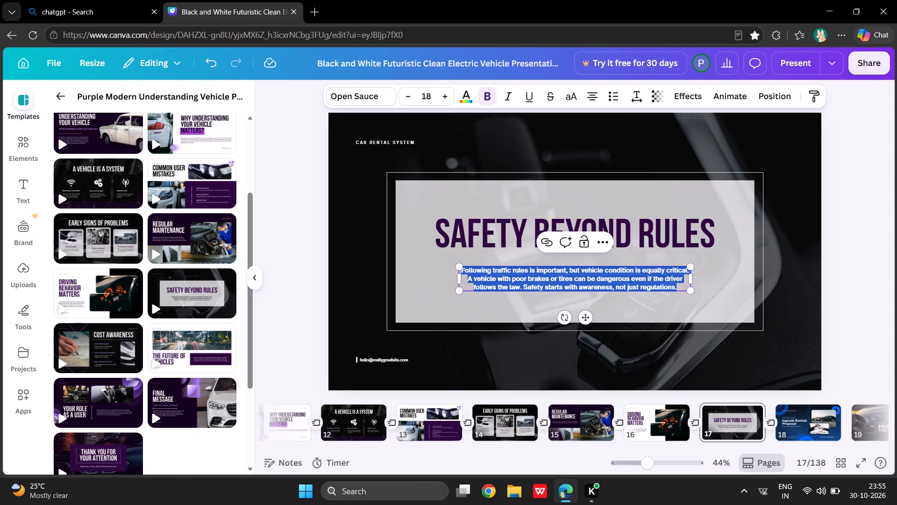
pyautogui.write('THEE T')
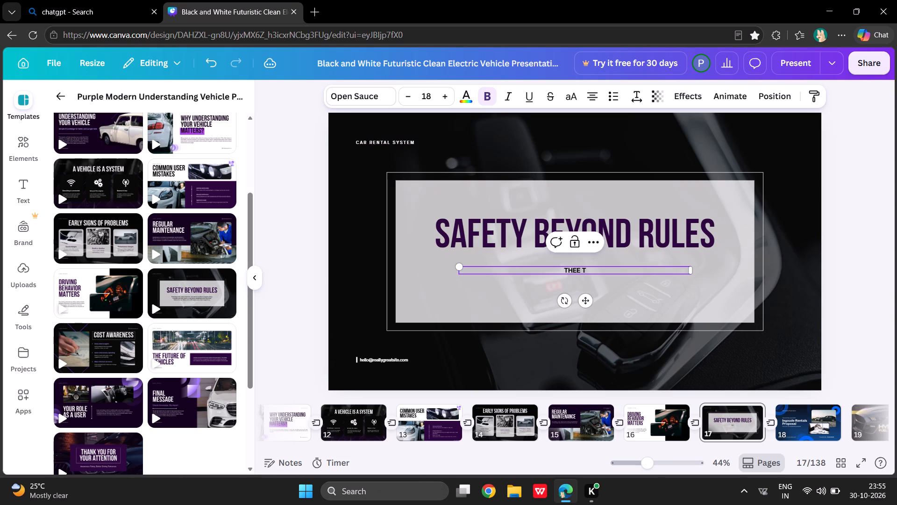
pyautogui.press('BackSpace')
pyautogui.write('USER WHO HAVE TAKE THE CAR MUST BE T')
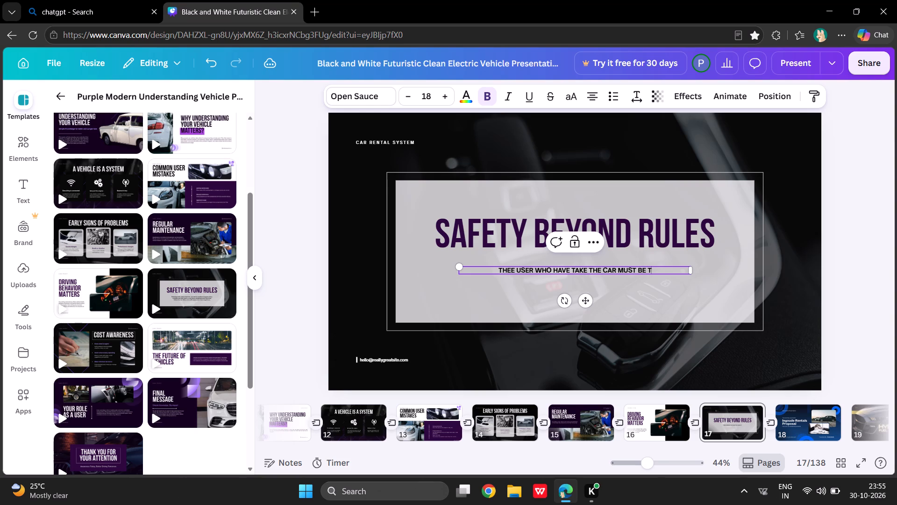
pyautogui.write('HE')
pyautogui.press('space')
pyautogui.press('f')
pyautogui.write('OLLOW ALL THE')
pyautogui.press('space')
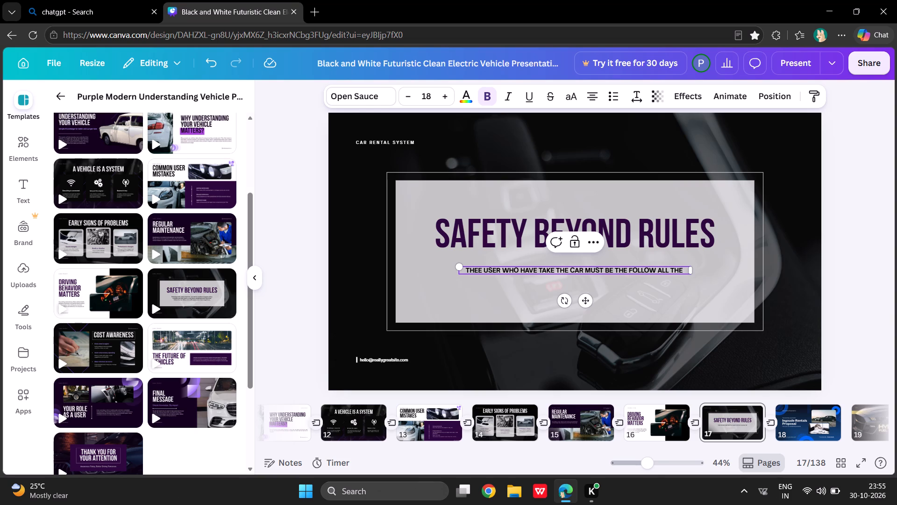
# Continue the "Safety Beyond Rules" description with "RULE TRAFFIC LIGHT ,SPEEDING REA,HORN AREAAS".
pyautogui.write('RULE TRAFFIC')
pyautogui.press('space')
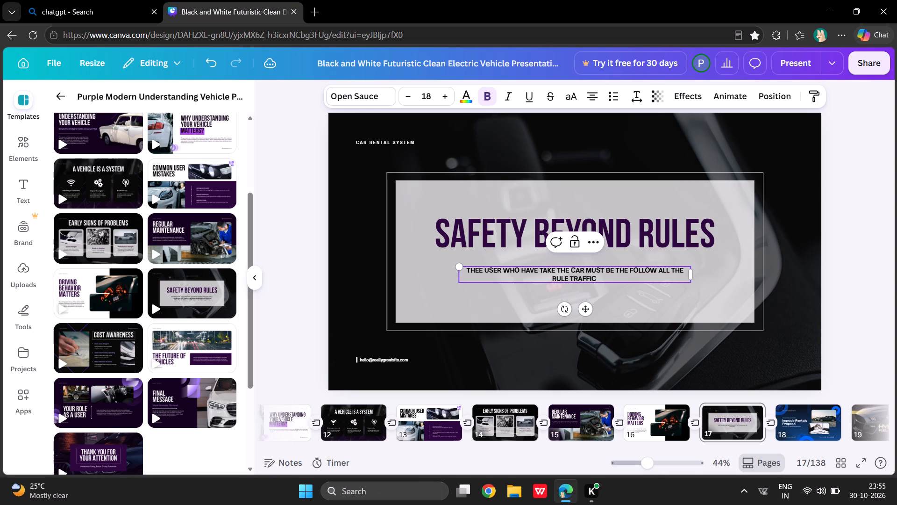
pyautogui.write('LIGHT ,SPP')
pyautogui.press('BackSpace')
pyautogui.write('EEDING REA,HORN AREAAS')
pyautogui.press('space')
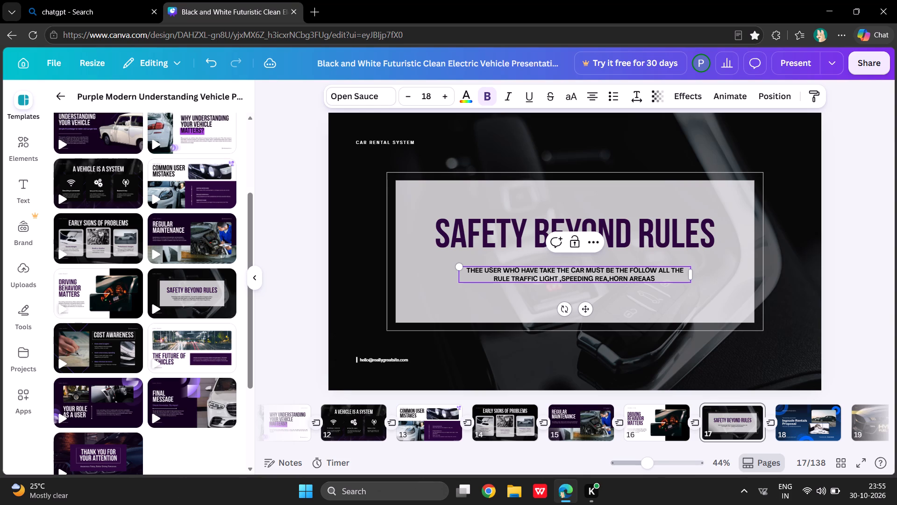
pyautogui.write('THI')
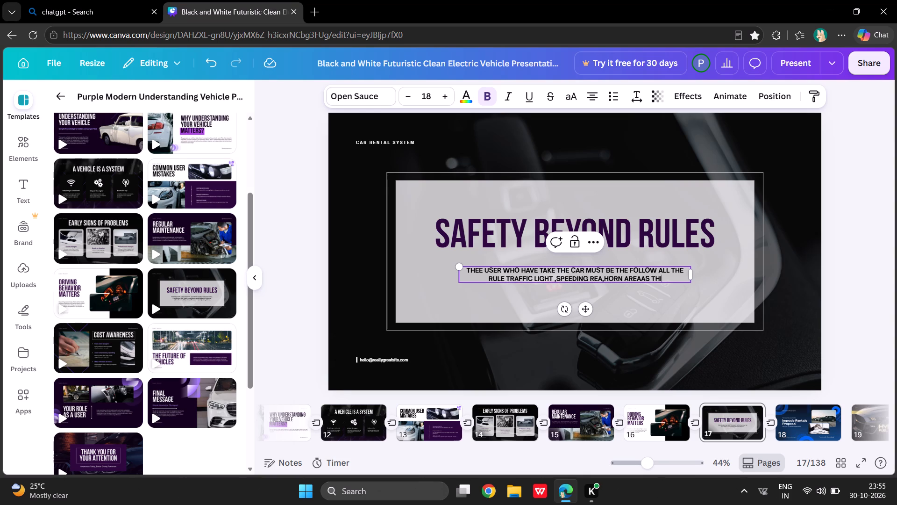
pyautogui.press('BackSpace')
pyautogui.press('BackSpace')
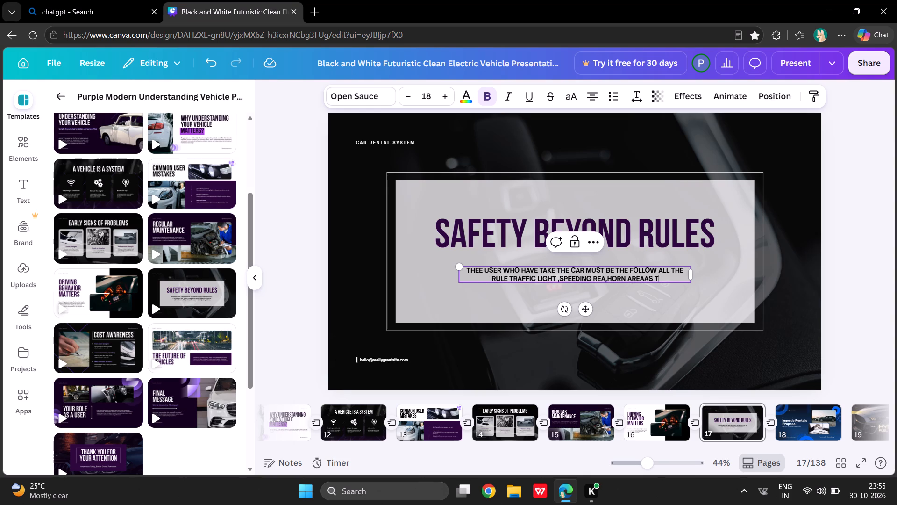
pyautogui.press('BackSpace')
# Extend the "Safety Beyond Rules" description with "AND MAIN SIT BELT MUST BEE TAKE USER".
pyautogui.write('AND')
pyautogui.press('space')
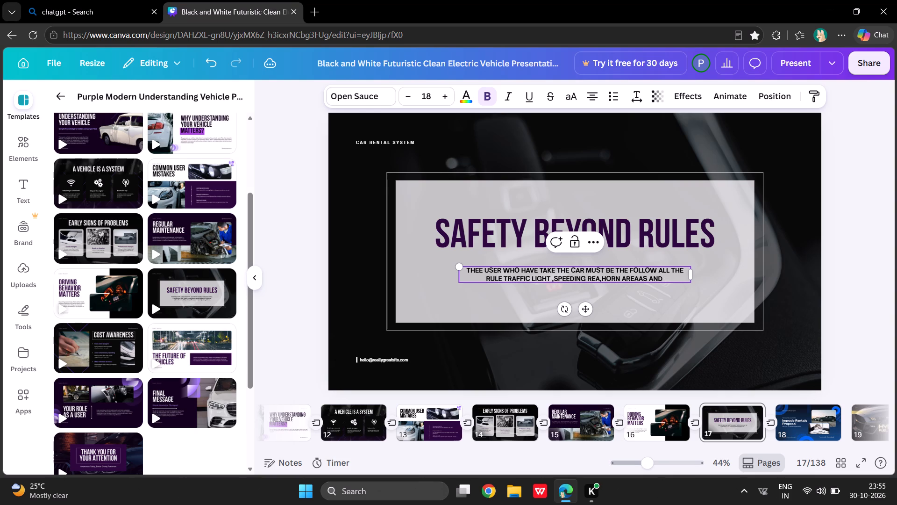
pyautogui.write('MAIN')
pyautogui.press('space')
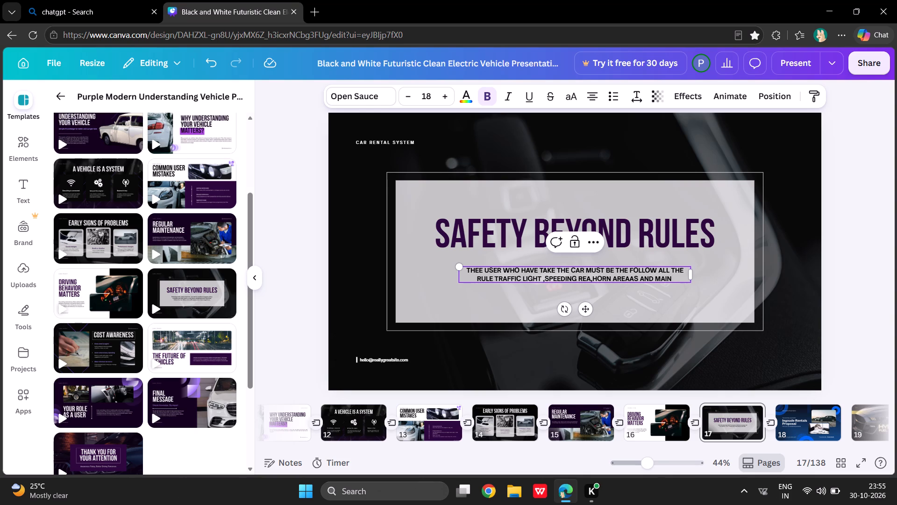
pyautogui.press('s')
pyautogui.write('IT BELT MUST')
pyautogui.press('space')
pyautogui.write('BEE')
pyautogui.press('space')
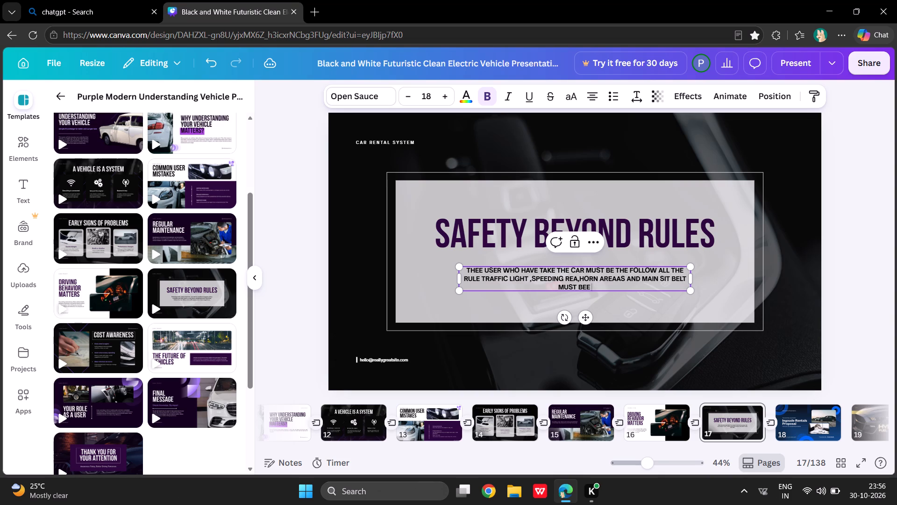
pyautogui.write('TAKE USER')
pyautogui.press('space')
# Finish the "Safety Beyond Rules" description with "THESE ARE THE SAFETY BEYOND RULES".
pyautogui.write('THESE ARE THE')
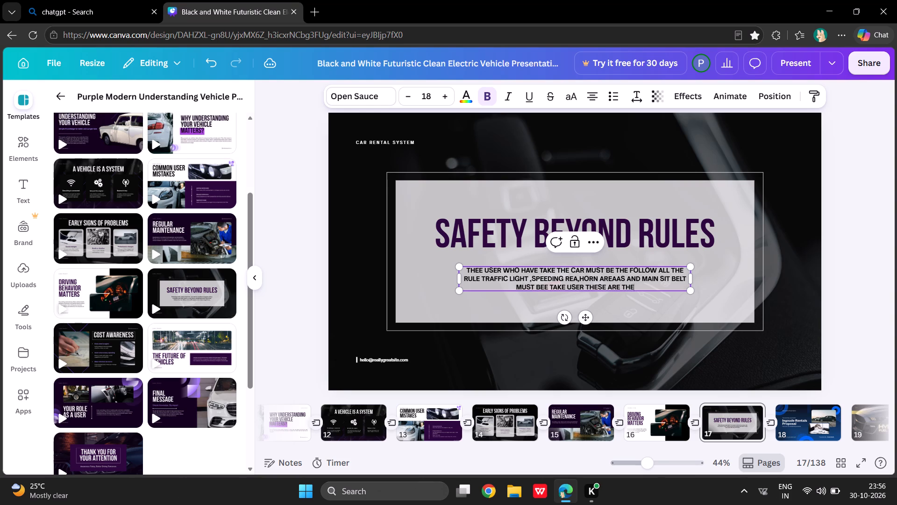
pyautogui.press('space')
pyautogui.write('SA')
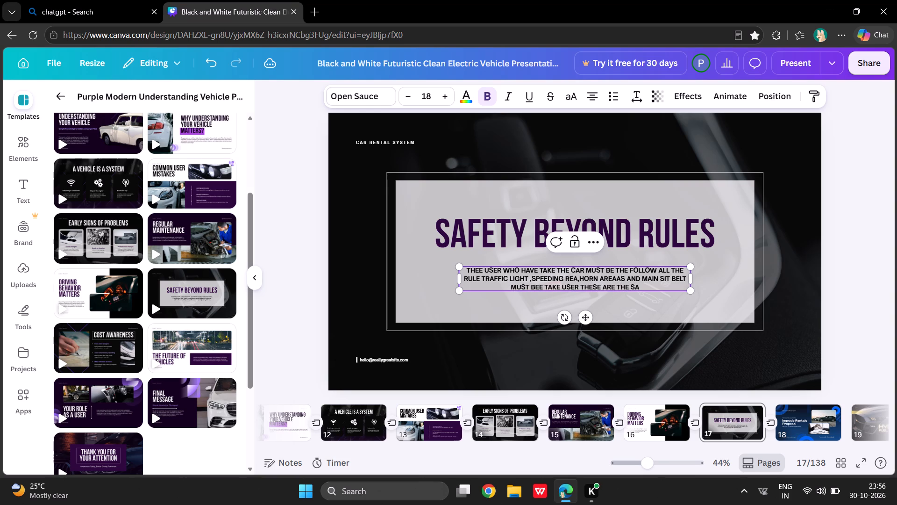
pyautogui.write('FETY')
pyautogui.press('space')
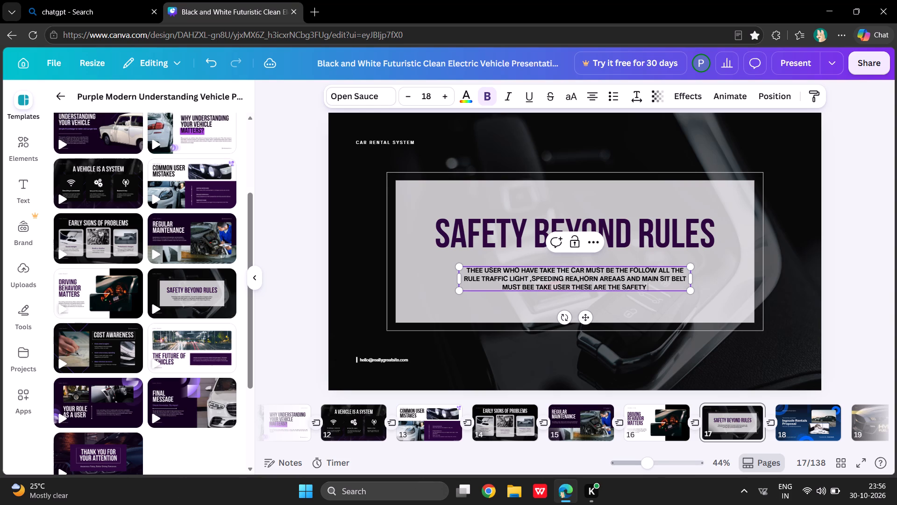
pyautogui.write('BEY')
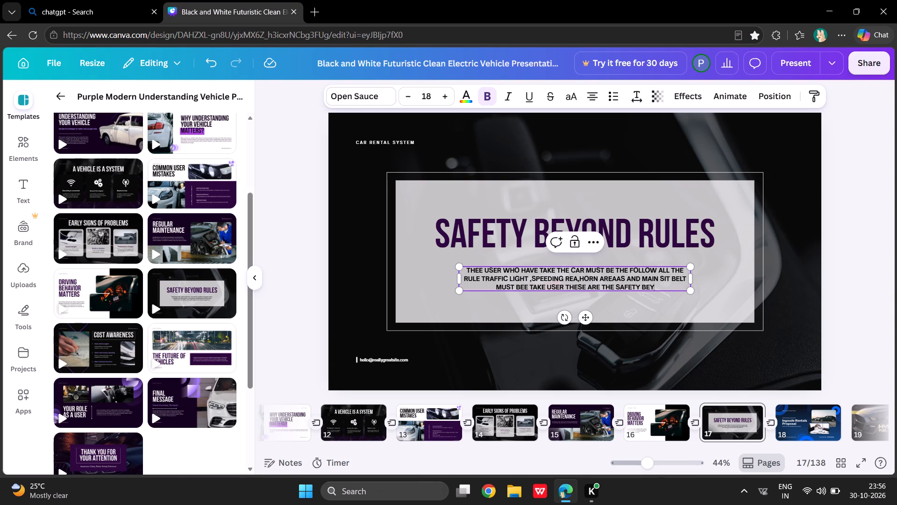
pyautogui.write('OND RULES')
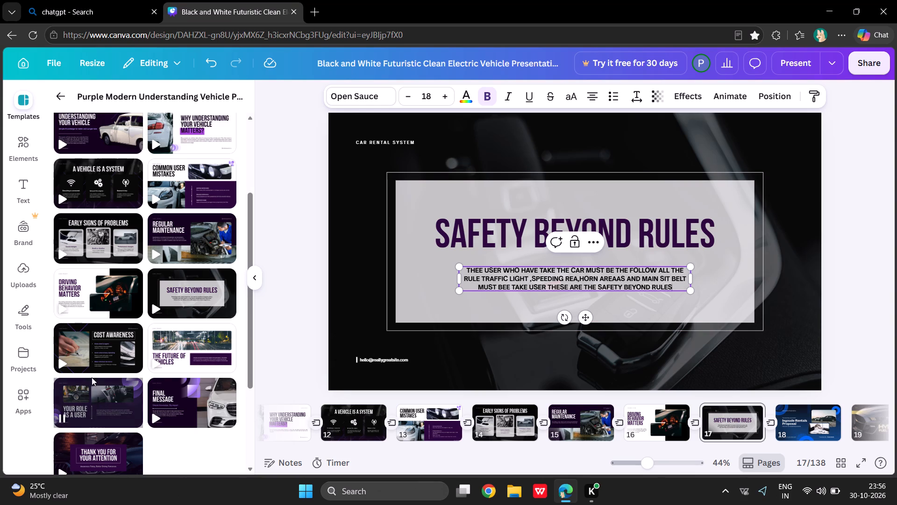
# Add the "Cost Awareness" template as a new page after the "Safety Beyond Rules" page.
pyautogui.click(93, 361)
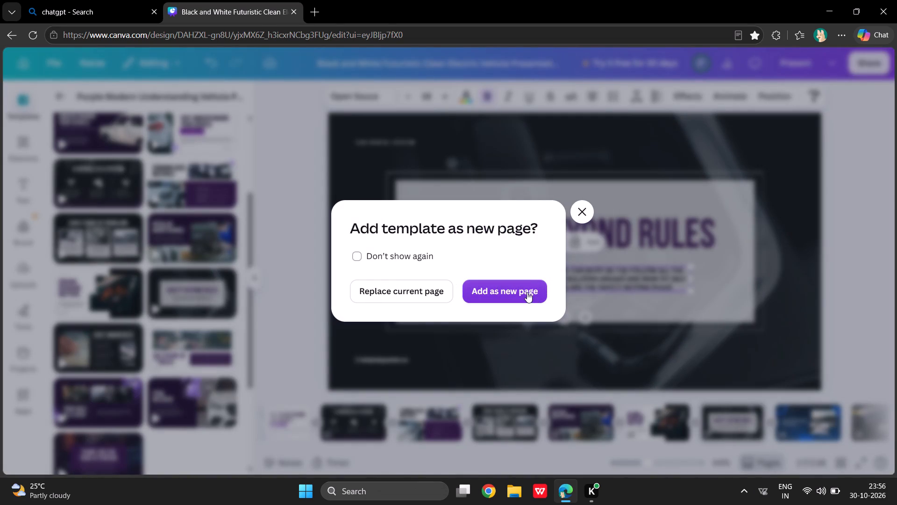
pyautogui.click(527, 292)
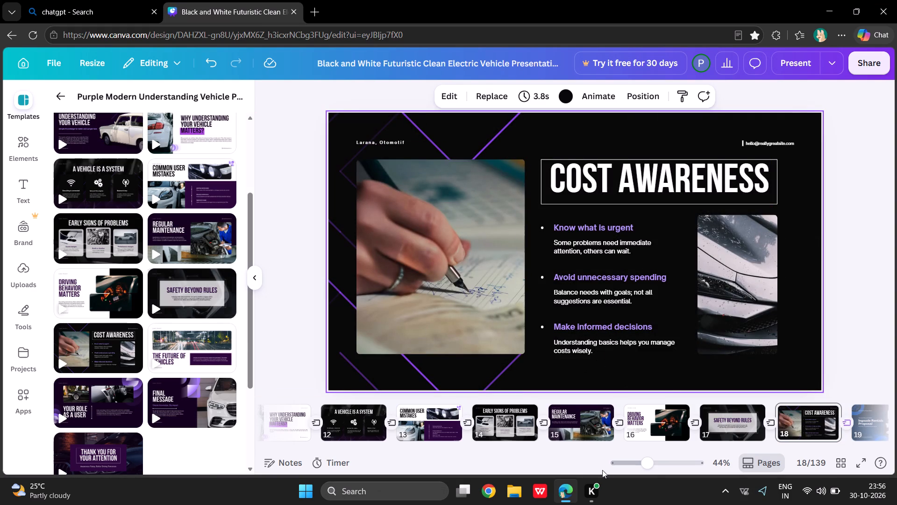
# Widen the footer web address text box on the "Driving Behavior Matters" page so the address fits on one line.
pyautogui.click(663, 411)
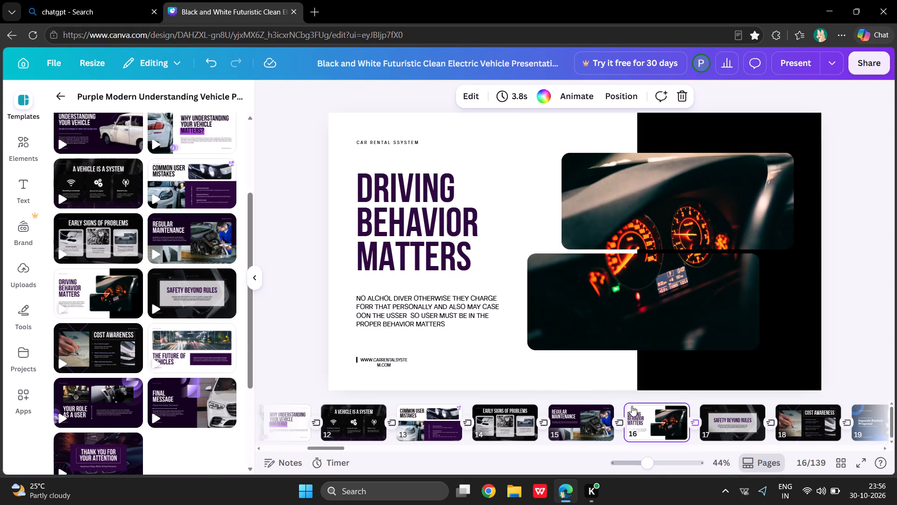
pyautogui.click(405, 363)
pyautogui.moveTo(411, 361); pyautogui.dragTo(429, 360)
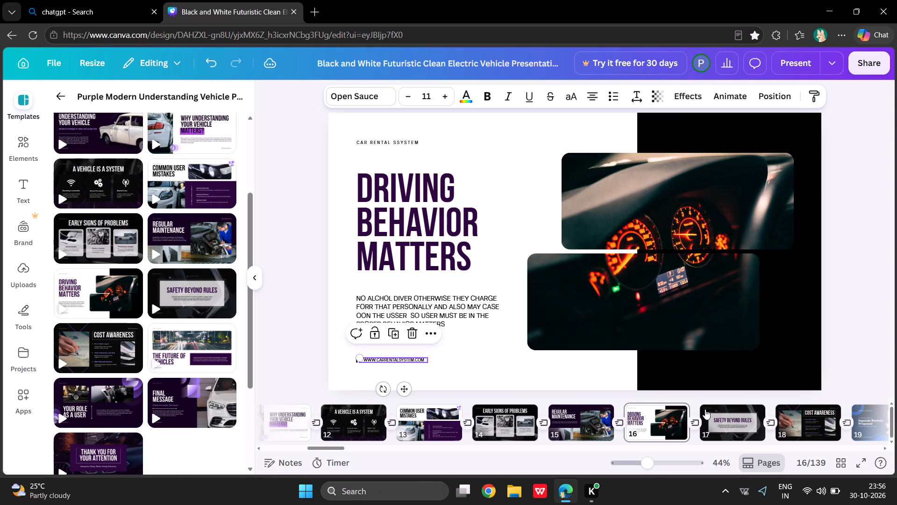
pyautogui.click(729, 424)
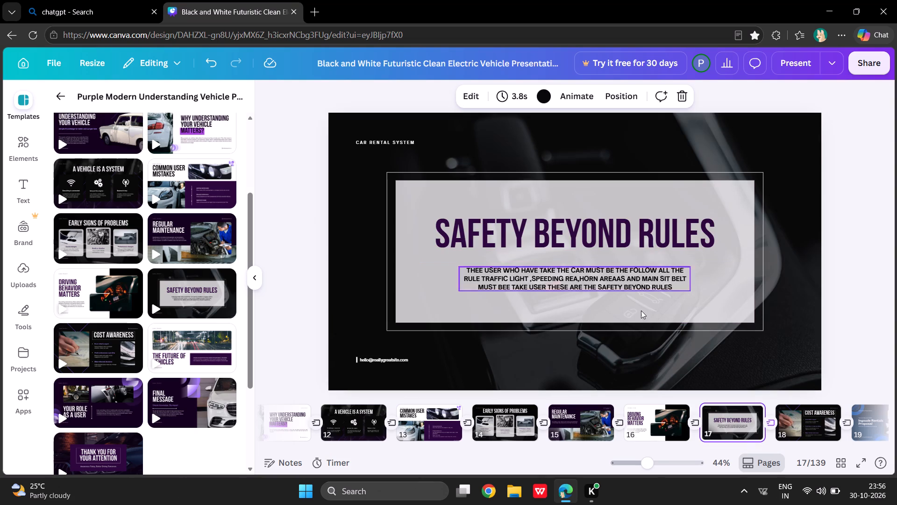
pyautogui.doubleClick(390, 360)
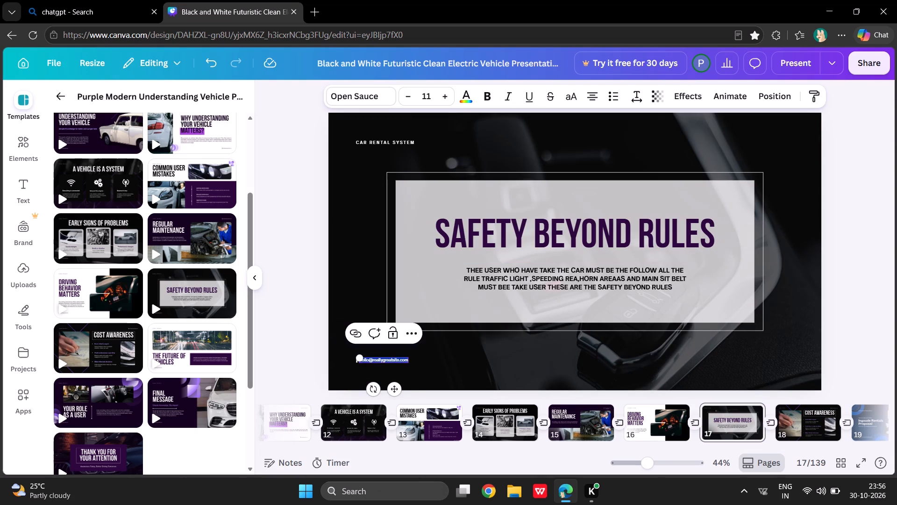
pyautogui.write('WWW.CARRENTAL')
pyautogui.write('SYSTEM.COM')
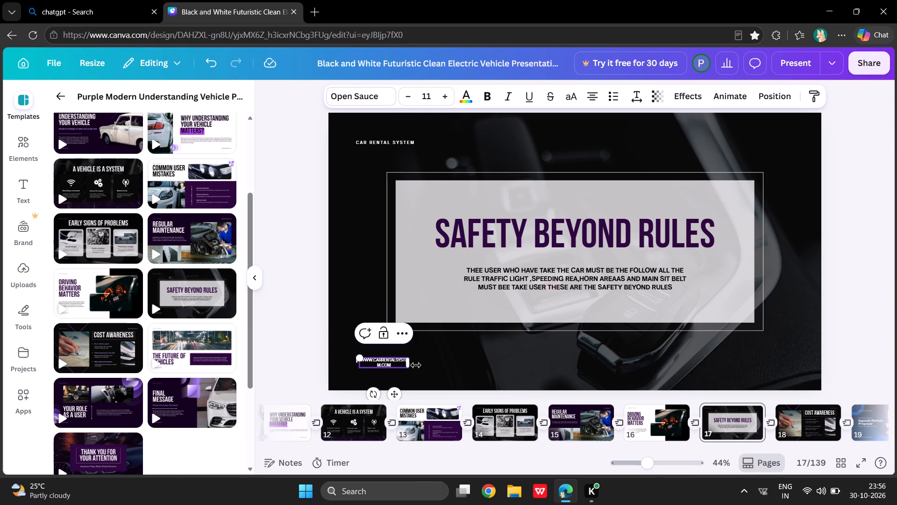
pyautogui.moveTo(409, 362); pyautogui.dragTo(429, 360)
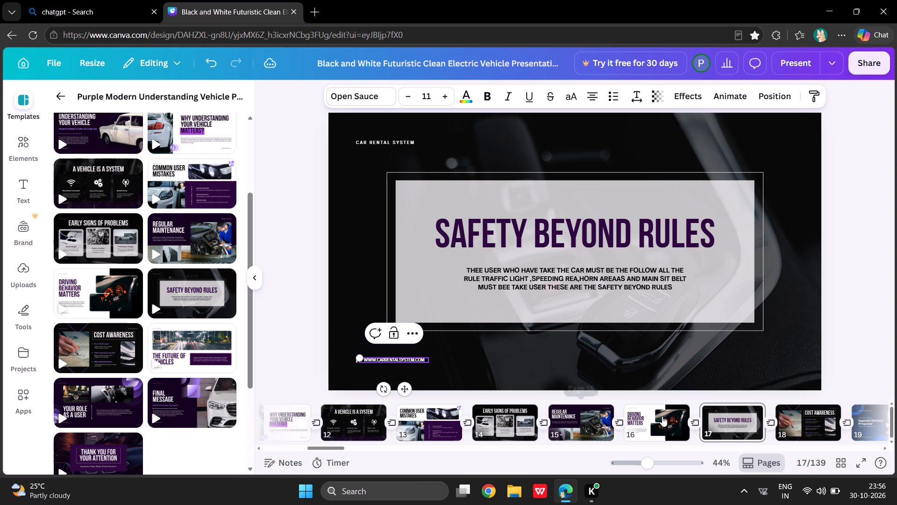
# Replace the placeholder label in the header of the "Cost Awareness" page with "CAR RENTAL SYSTEM".
pyautogui.hscroll(-2, 769, 415)
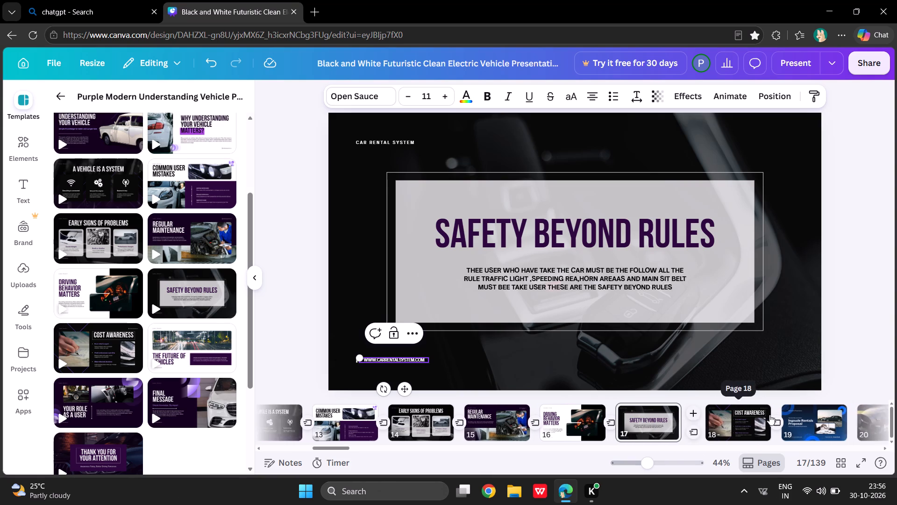
pyautogui.hscroll(-1, 769, 415)
pyautogui.click(730, 420)
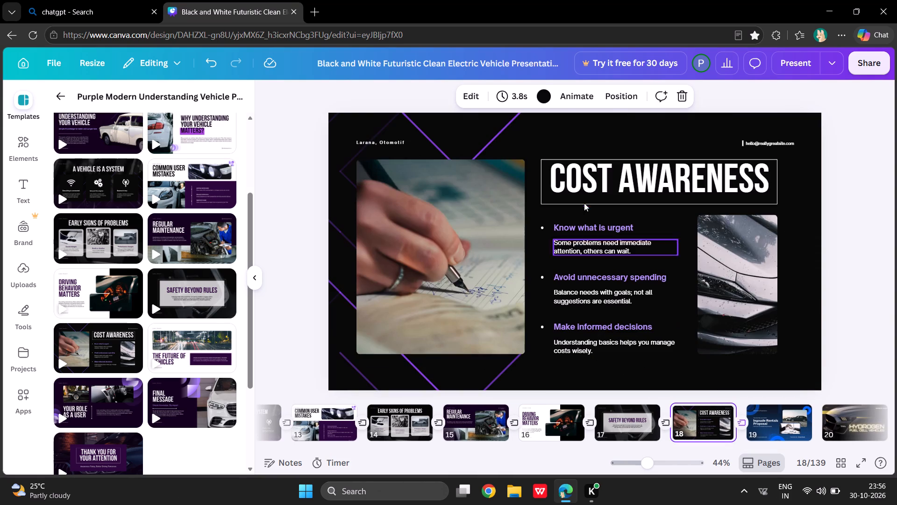
pyautogui.doubleClick(373, 141)
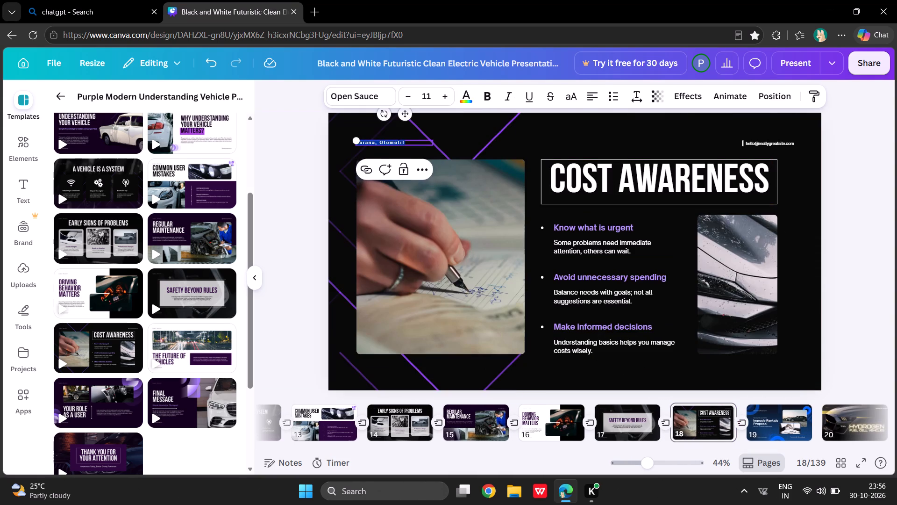
pyautogui.write('CAR')
pyautogui.press('space')
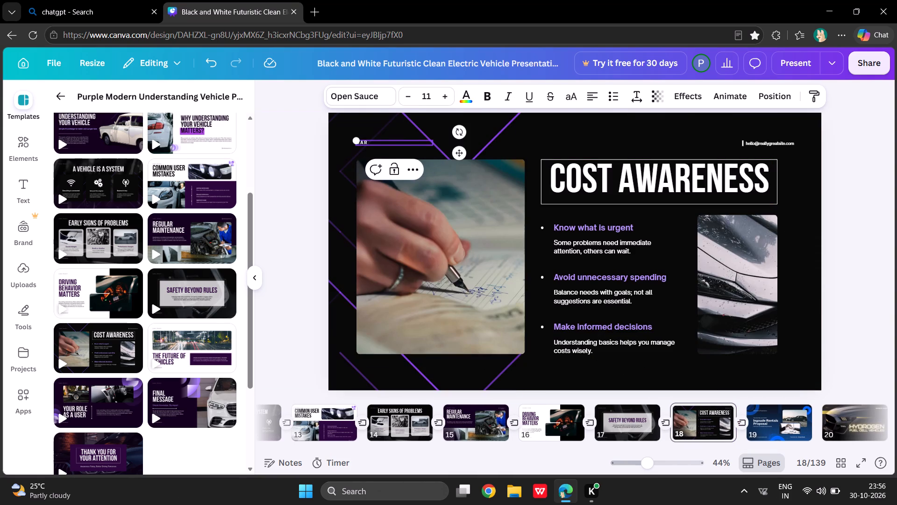
pyautogui.write('RENTAL S')
pyautogui.write('YSTEM')
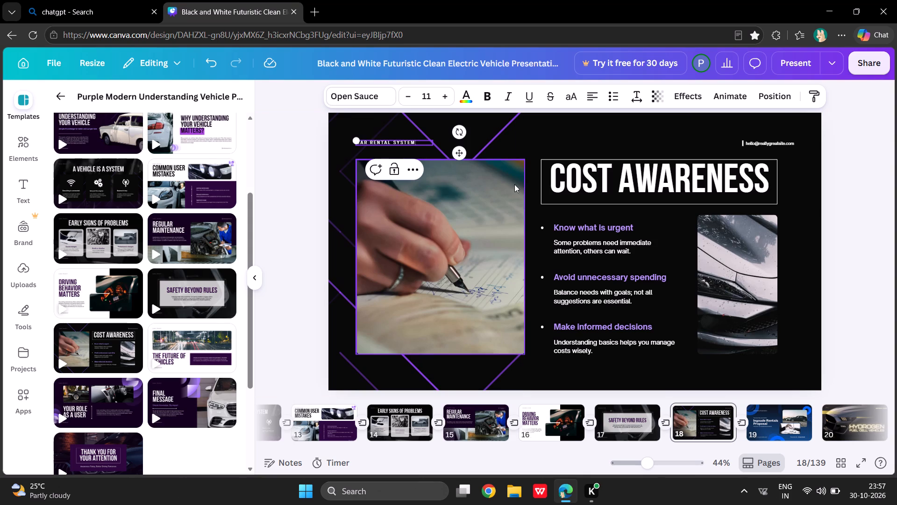
pyautogui.doubleClick(755, 143)
pyautogui.write('WWW')
pyautogui.write('.CARRENTALSYSTEM.COM')
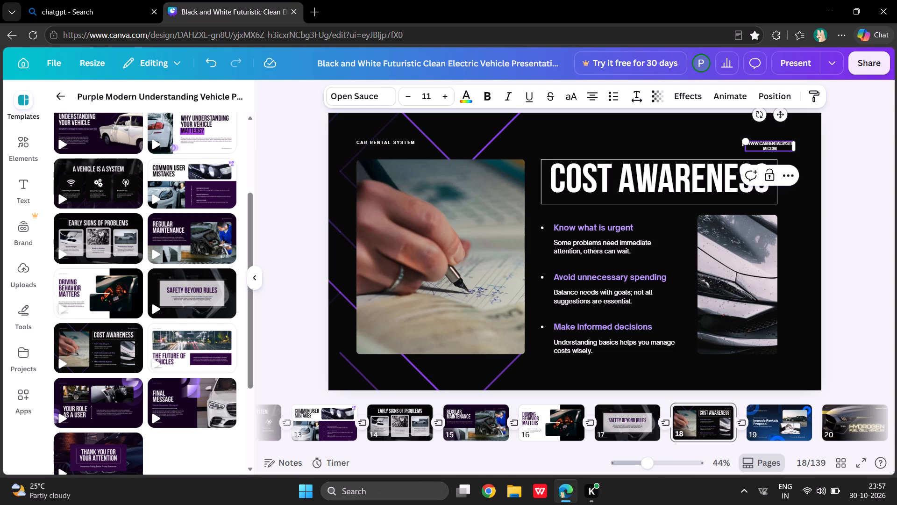
# Replace the text under "Know what is urgent" on the "Cost Awareness" page with "WHEN THE USER DEADLINE WAS PROVIDED".
pyautogui.doubleClick(594, 250)
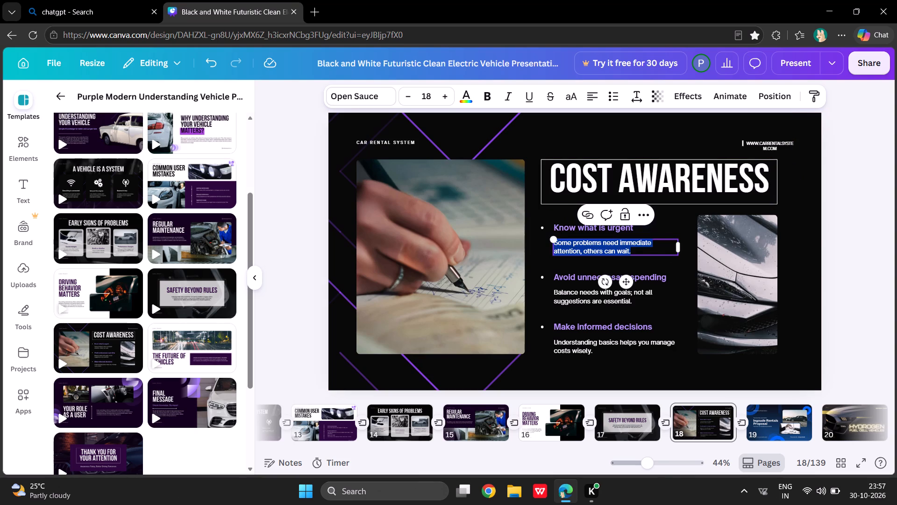
pyautogui.write('WHEN T')
pyautogui.write('HE USER')
pyautogui.press('space')
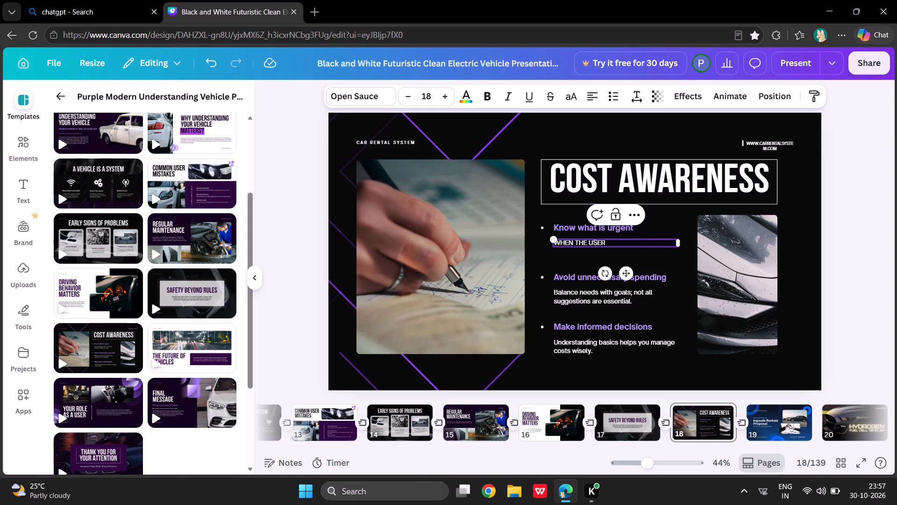
pyautogui.write('DEA')
pyautogui.write('DLINE')
pyautogui.press('space')
pyautogui.write('WAS PROVIDED')
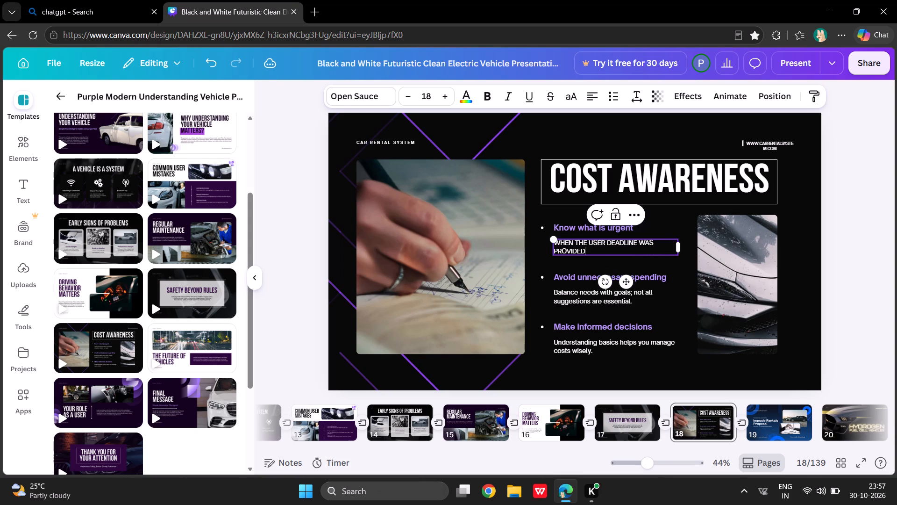
# Replace the text under "Avoid unnecessary spending" with "YOU HAVE TO GAVE CAAR,BIKE REETURN WITHIN THE TIMEPERIOD OTHERWISE THEY CHARGEE FOR THAT".
pyautogui.click(585, 305)
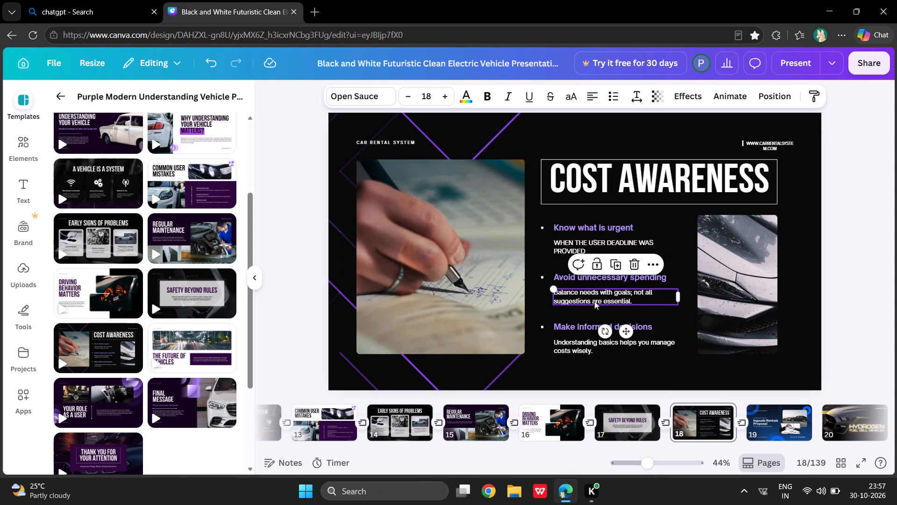
pyautogui.doubleClick(630, 298)
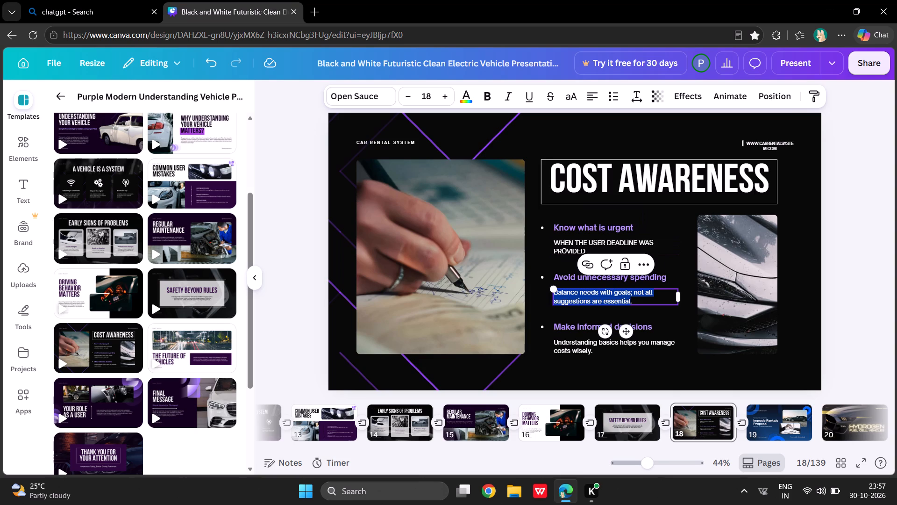
pyautogui.press('BackSpace')
pyautogui.write('YOU HAVE TO GAVE CAARE')
pyautogui.press('BackSpace')
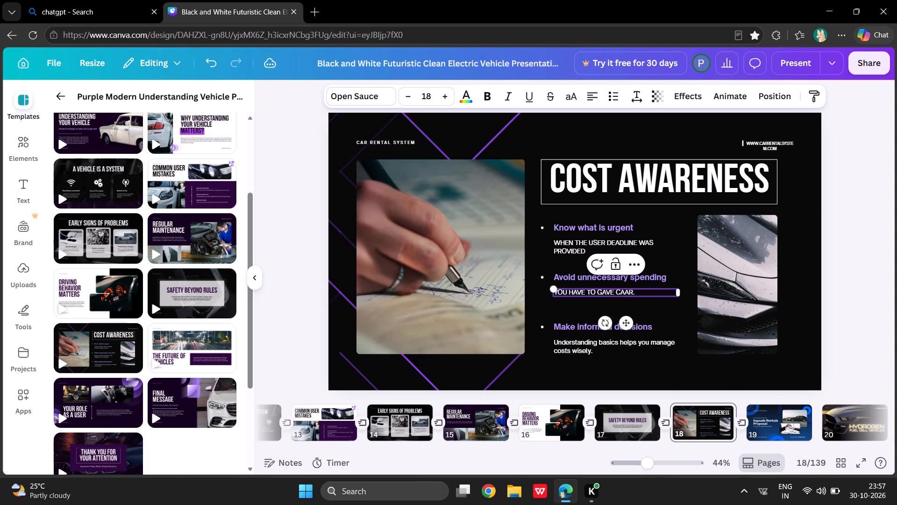
pyautogui.write(',BIKE REETURN WITHIN THE T')
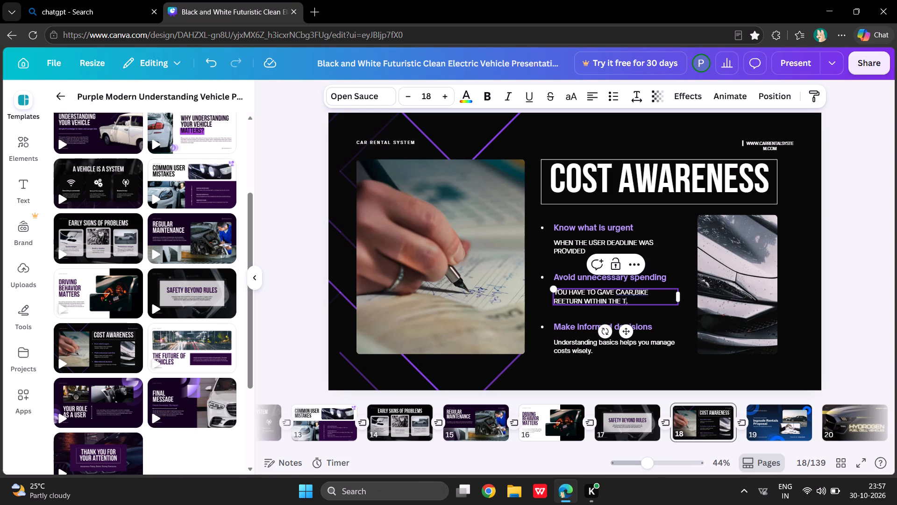
pyautogui.write('IME')
pyautogui.write('PERIOD')
pyautogui.press('space')
pyautogui.write('OTHERWISE THE')
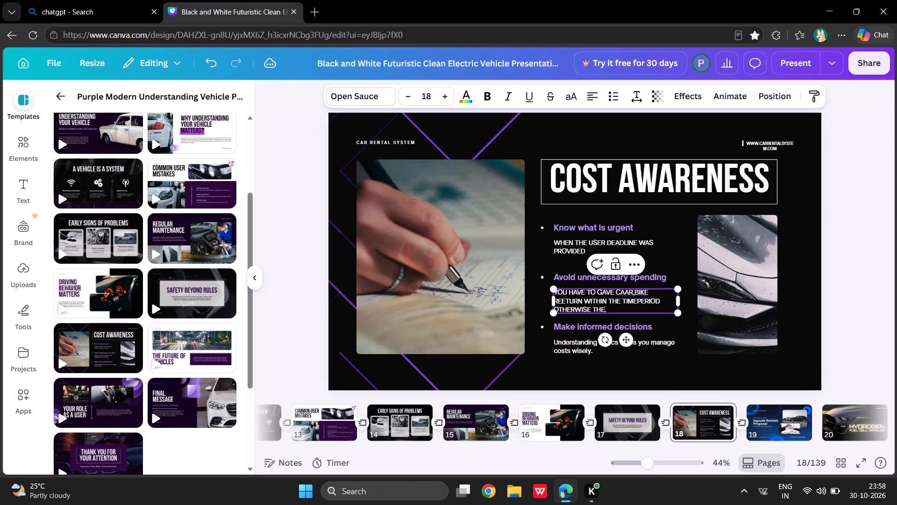
pyautogui.write('Y CHARGEE FOR THAT')
pyautogui.press('space')
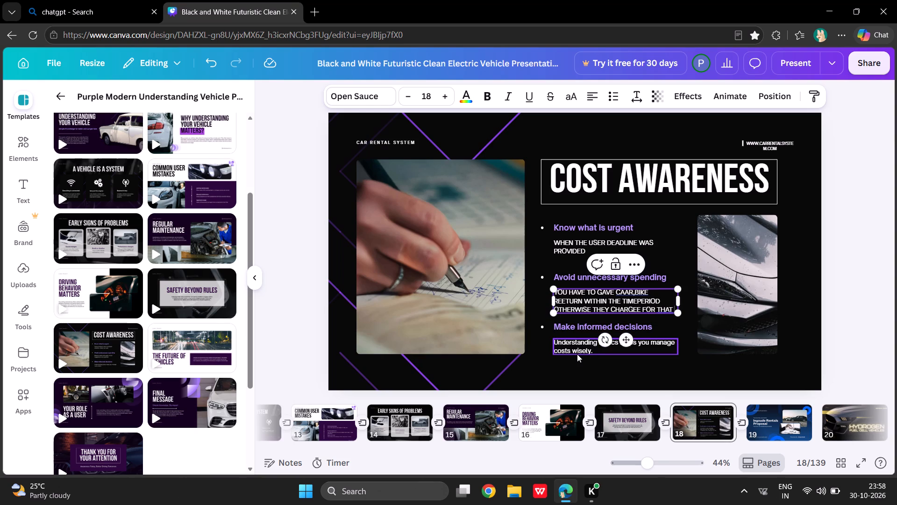
# Replace the text under "Make informed decisions" with "IF DELAY WAS MEDITORY THEN YOU CAN CCOMMUNICATE WITH THE CUSTOMER 322 CUSTOMER".
pyautogui.doubleClick(577, 353)
pyautogui.press('BackSpace')
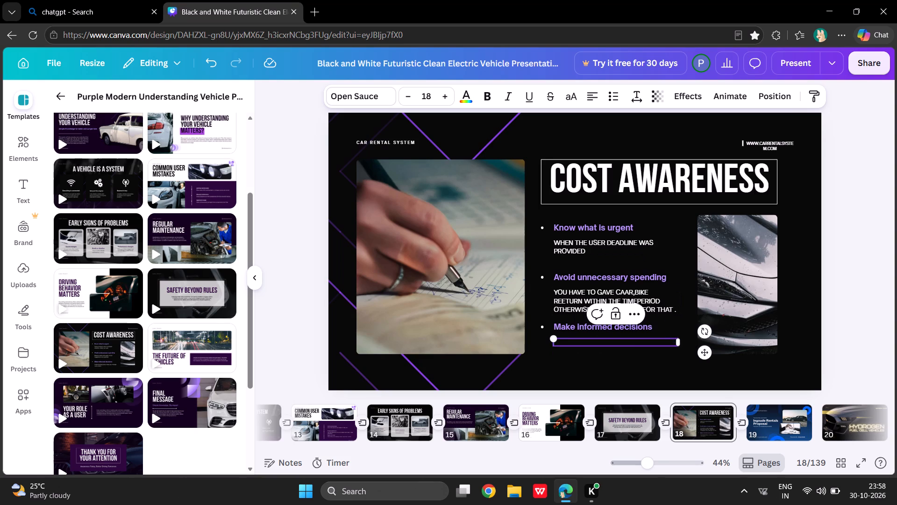
pyautogui.write('IF DELAY WAS')
pyautogui.press('space')
pyautogui.write('MEDITI')
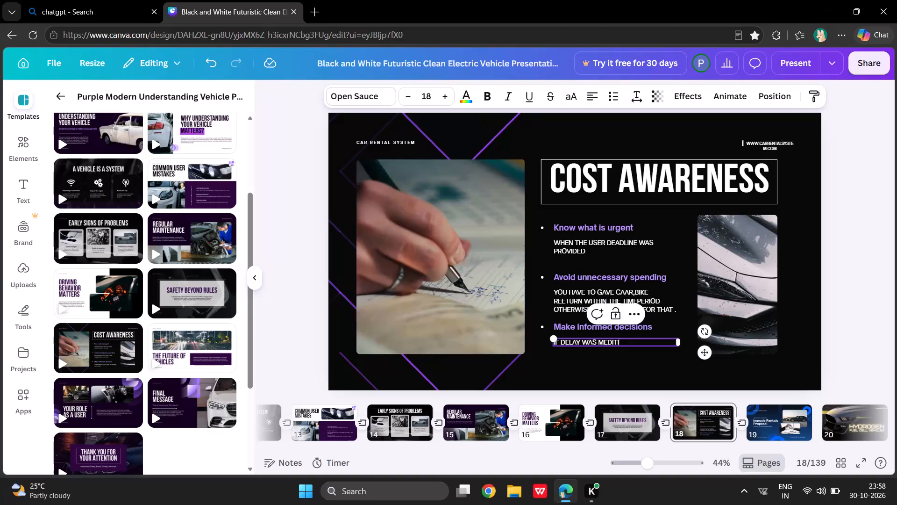
pyautogui.press('BackSpace')
pyautogui.write('ORY THEN YOU CAN CCOMMUNICATE')
pyautogui.press('space')
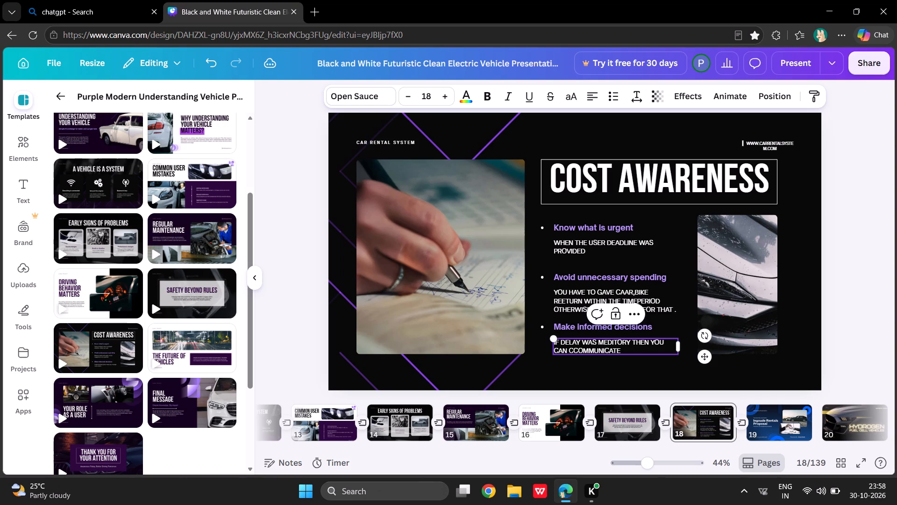
pyautogui.write('WITH THE')
pyautogui.press('space')
pyautogui.write('CUSTOMER T')
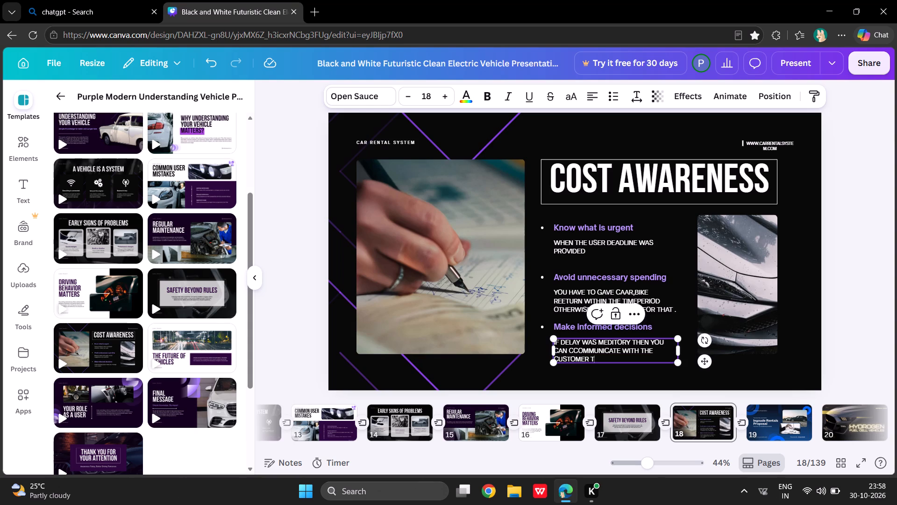
pyautogui.press('BackSpace')
pyautogui.write('3')
pyautogui.press('space')
pyautogui.press('BackSpace')
pyautogui.write('22 CUSTOMER')
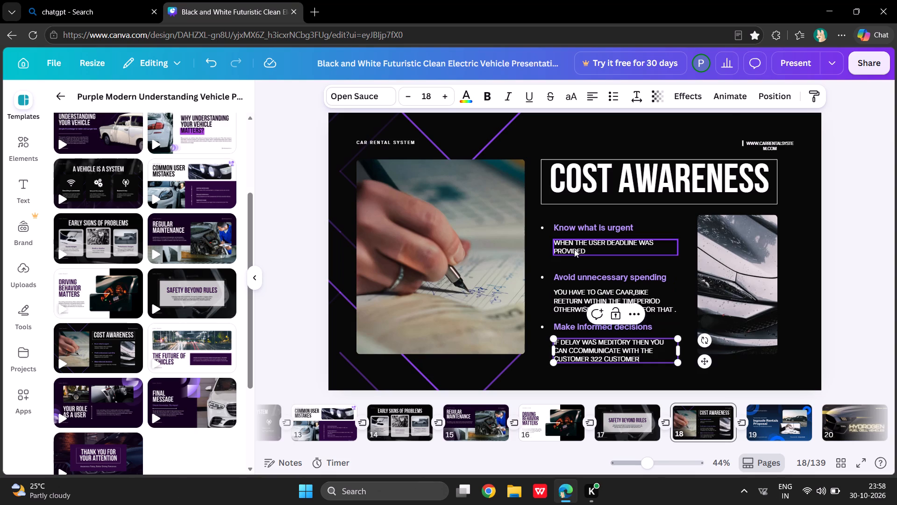
# Widen the web address text box above the "Cost Awareness" title slightly.
pyautogui.click(754, 142)
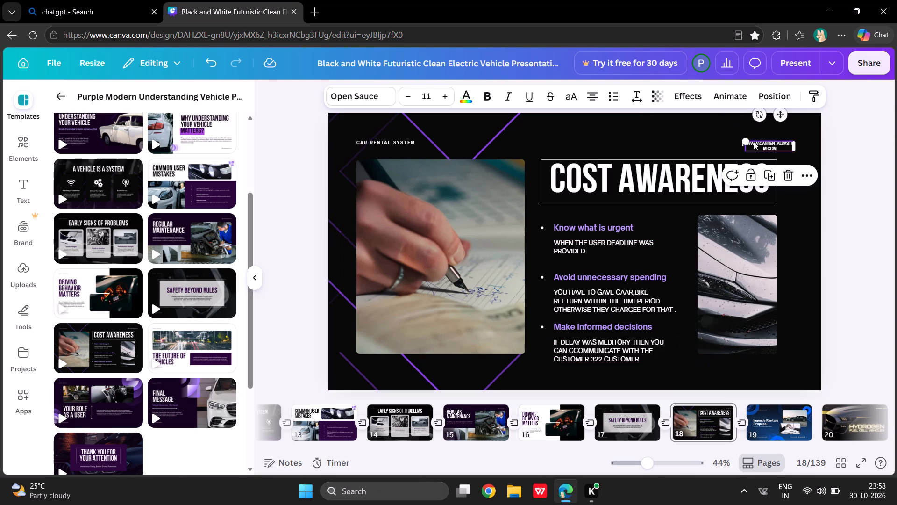
pyautogui.moveTo(795, 146); pyautogui.dragTo(805, 143)
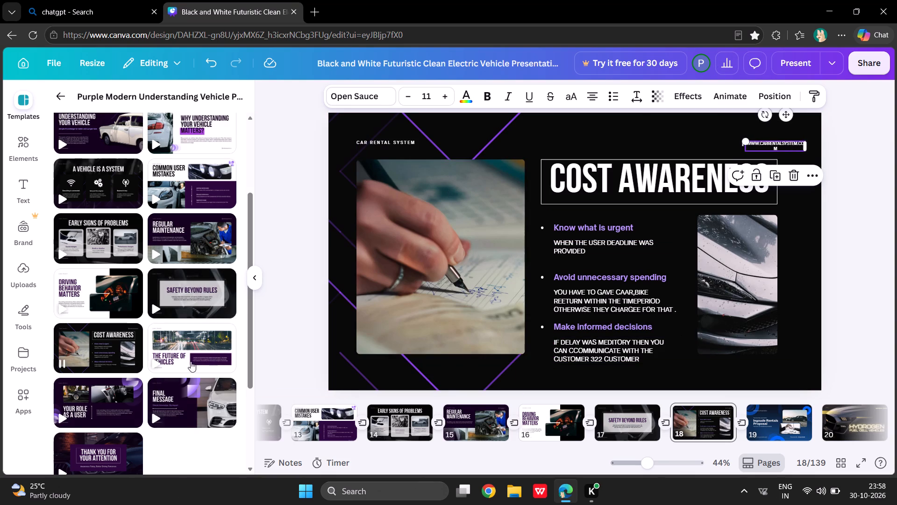
# Add the "The Future of Vehicles" template as a new page after the "Cost Awareness" page.
pyautogui.click(196, 361)
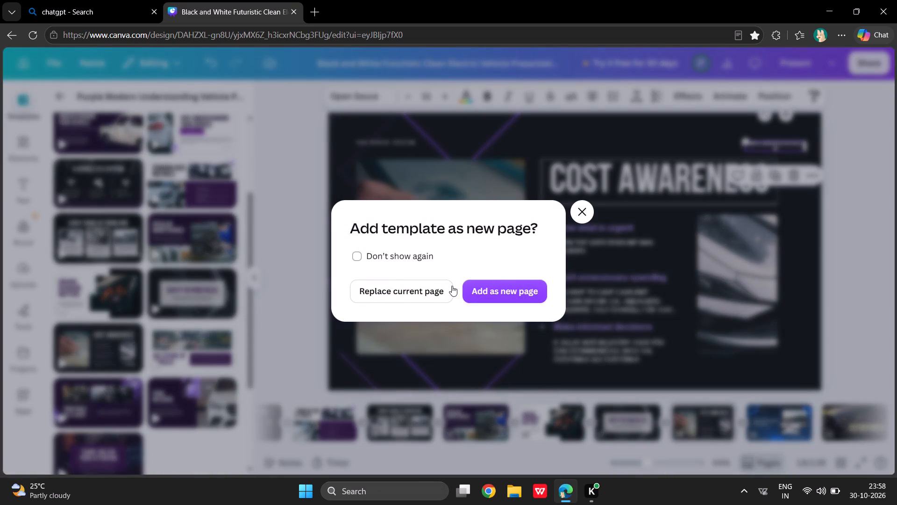
pyautogui.click(485, 290)
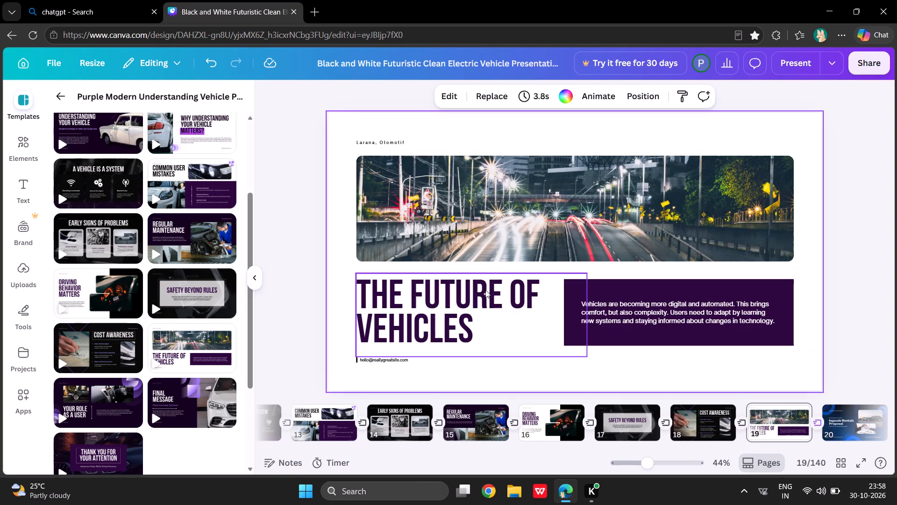
# Replace the placeholder label in the header of "The Future of Vehicles" page with "CAR RENTAL SYSTEM".
pyautogui.doubleClick(397, 141)
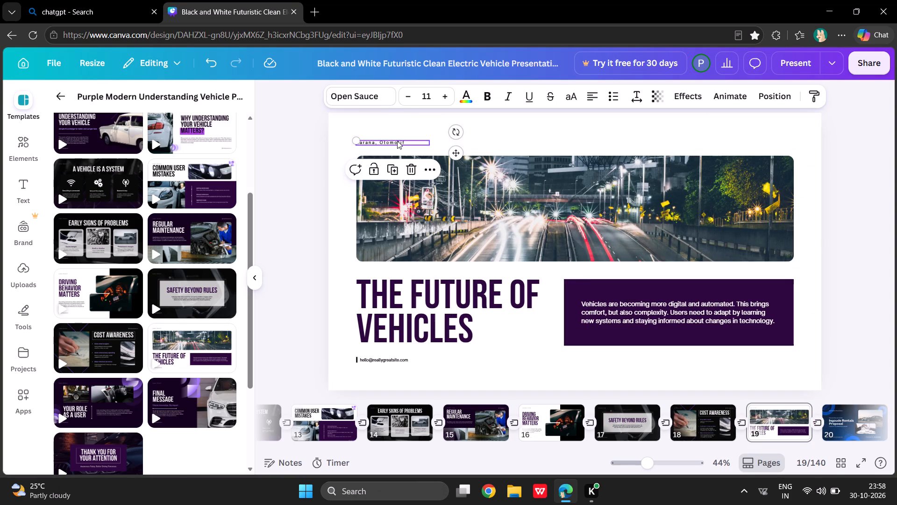
pyautogui.write('CAR RENTAL SYSTEM')
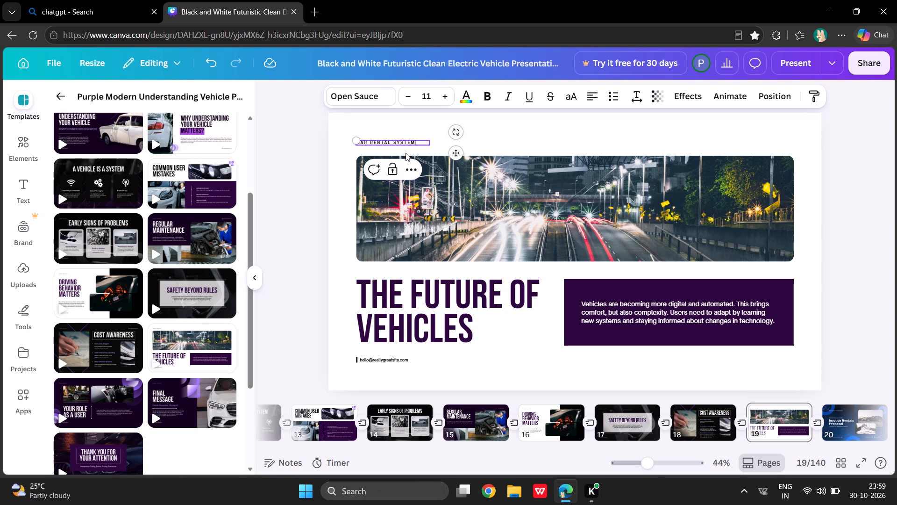
# Replace the description in the purple box with "NOWW DAYS MARKET OF RENTING WAS INCREADED SO FUTURE OF VEHICLES WAS VERY BIG".
pyautogui.doubleClick(624, 308)
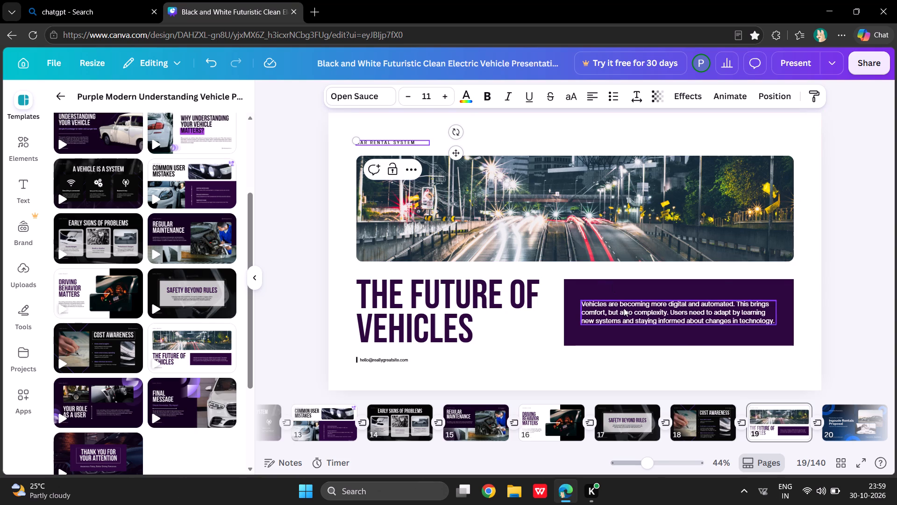
pyautogui.write('NOWW T')
pyautogui.press('BackSpace')
pyautogui.write('DAYS MARKET OF RENTING WAS')
pyautogui.press('space')
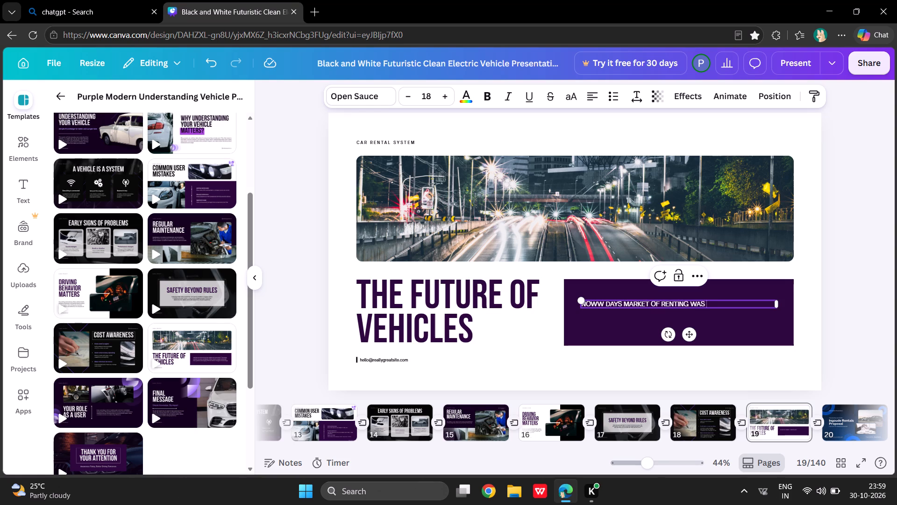
pyautogui.write('INCREADE')
pyautogui.press('d')
pyautogui.press('space')
pyautogui.write('SO')
pyautogui.press('space')
pyautogui.write('FUTURE')
pyautogui.press('space')
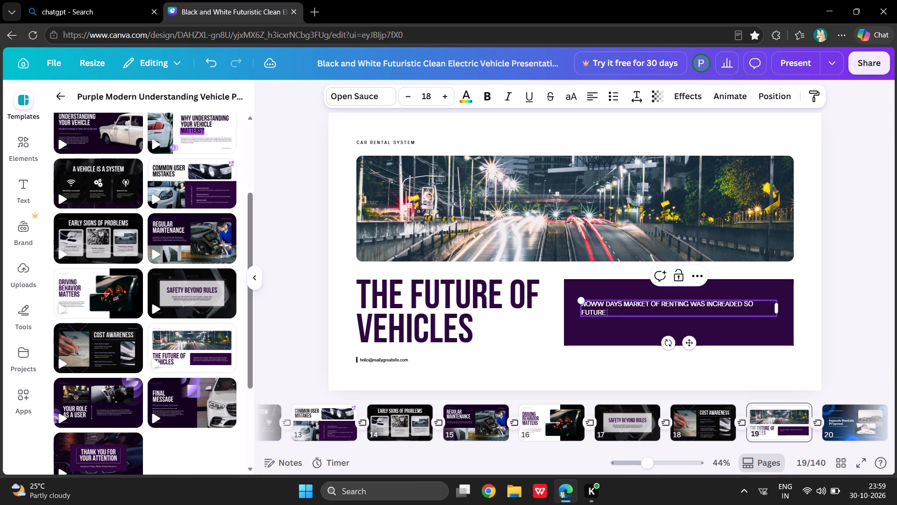
pyautogui.write('OF VEHICLES WAS VERY BIG')
pyautogui.press('space')
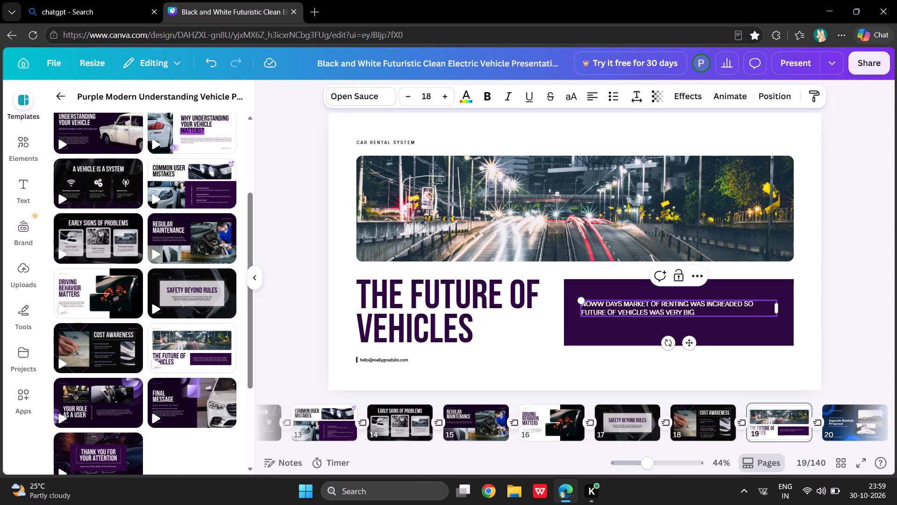
# Complete the purple box's description by adding "ALL PEOPLE MUST HAVEE THIS TRAVLING TEAM" at its end.
pyautogui.write('ALL M')
pyautogui.press('BackSpace')
pyautogui.write('PEOPLE MUST HAVEE THIS TRAV')
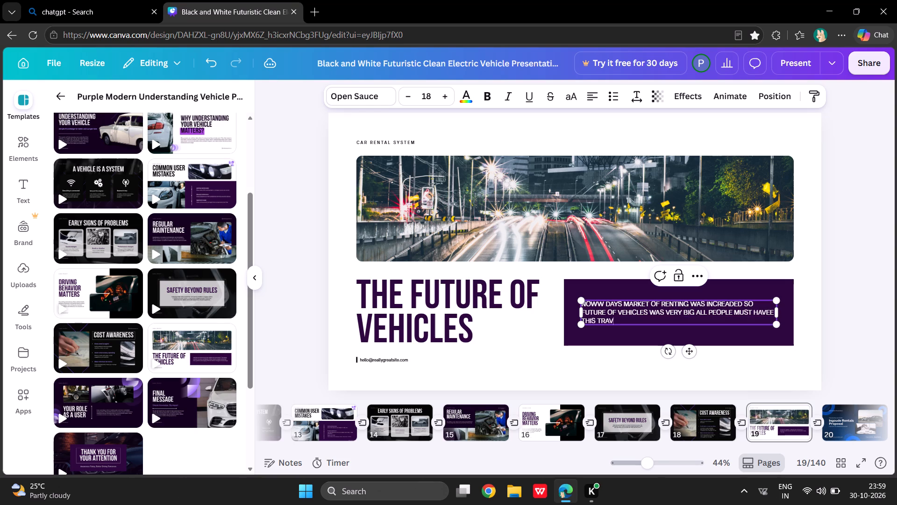
pyautogui.write('LING')
pyautogui.press('space')
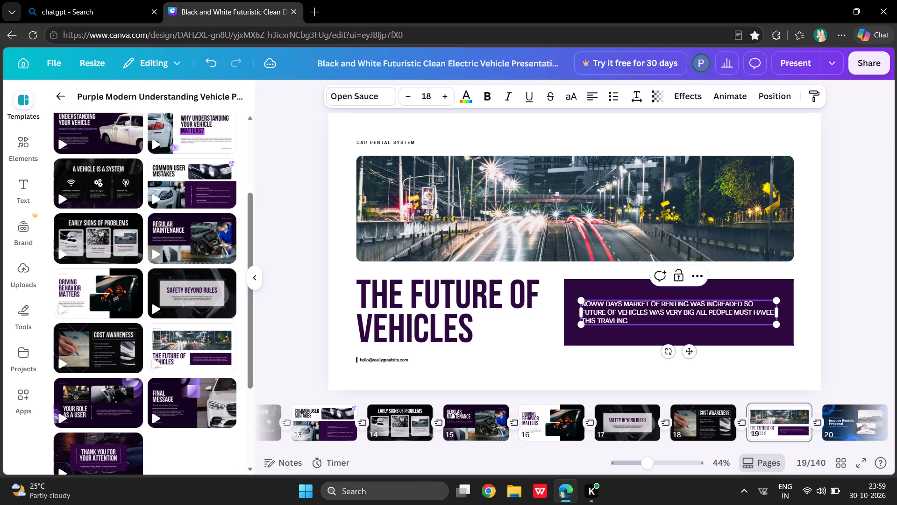
pyautogui.press('t')
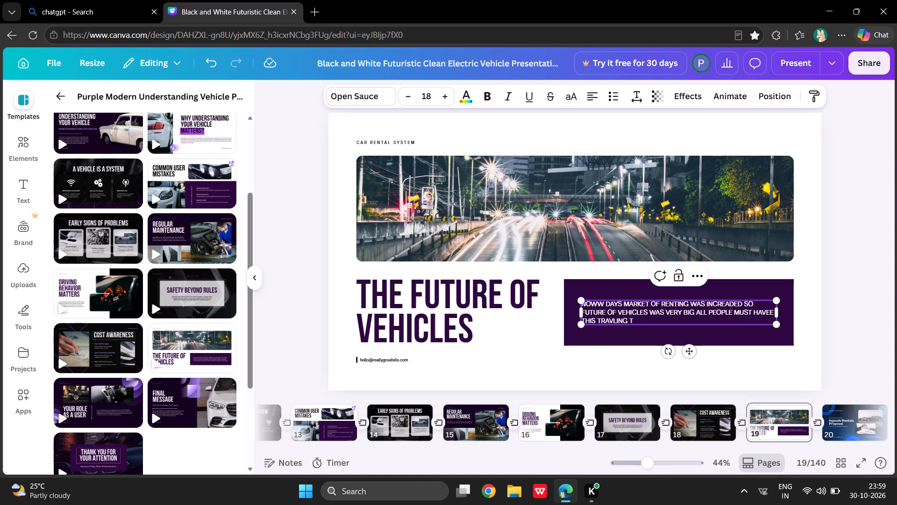
pyautogui.write('EAM')
pyautogui.doubleClick(384, 358)
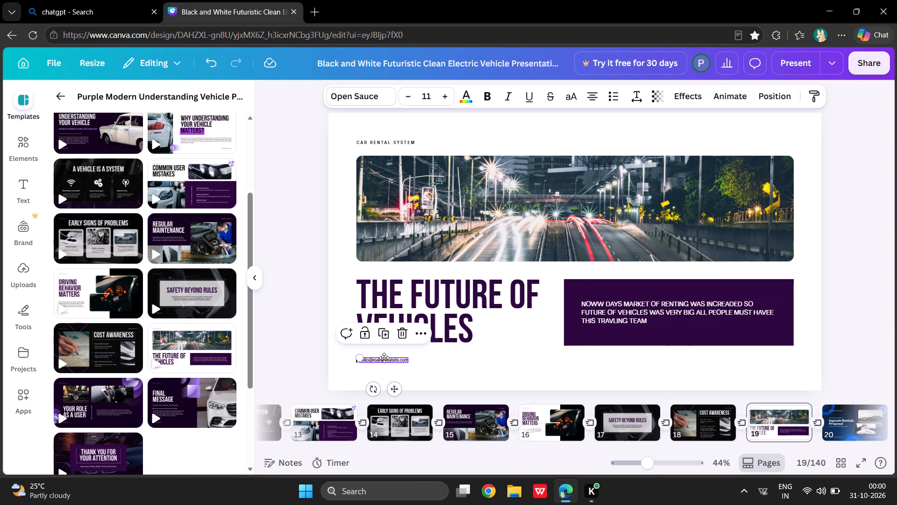
pyautogui.write('WWW')
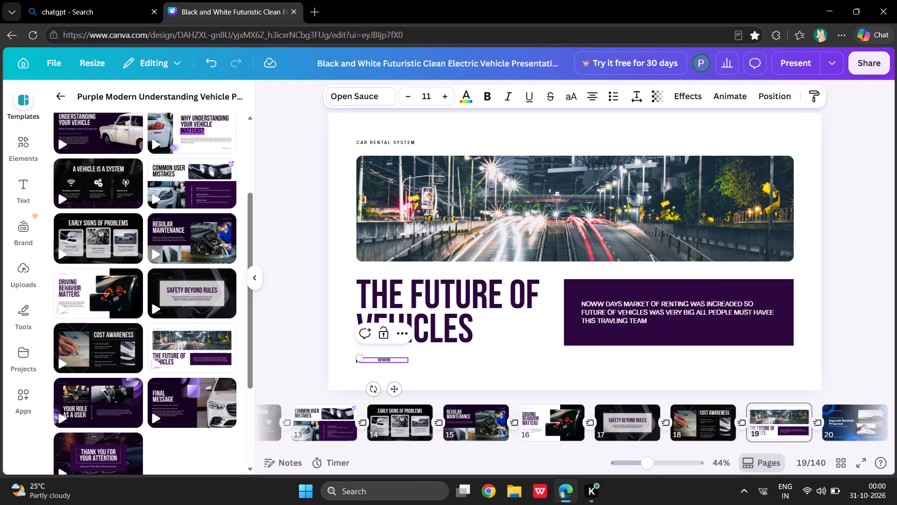
pyautogui.write('.CARENTAL')
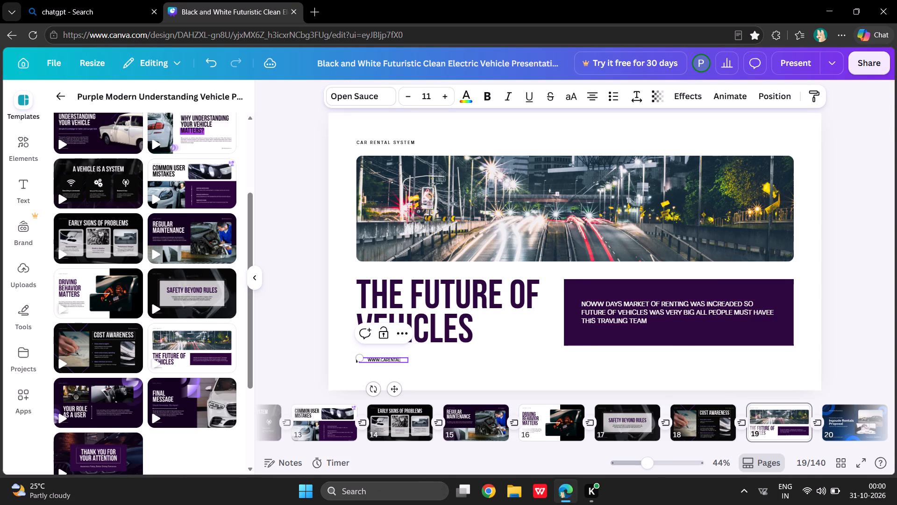
pyautogui.write('SYSTE')
pyautogui.write('M.COM')
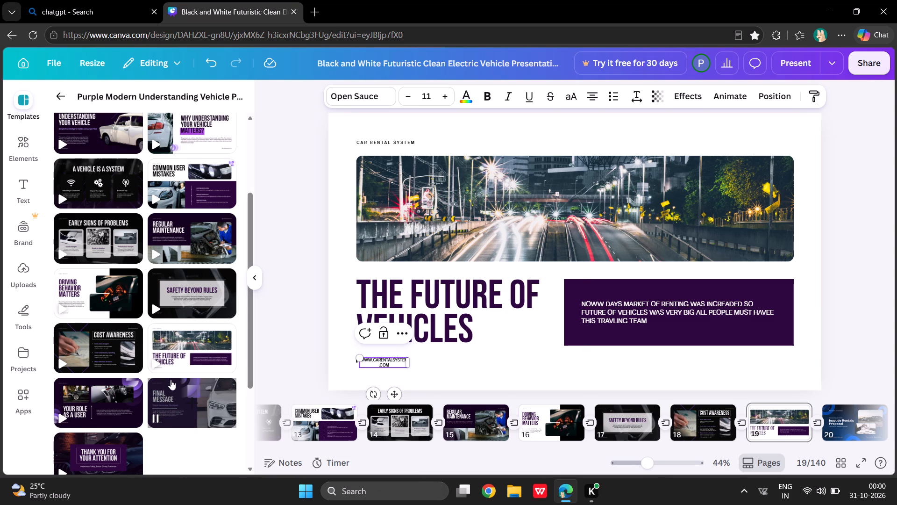
# Add the "Your Role as a User" template as a new page after "The Future of Vehicles" page.
pyautogui.click(122, 396)
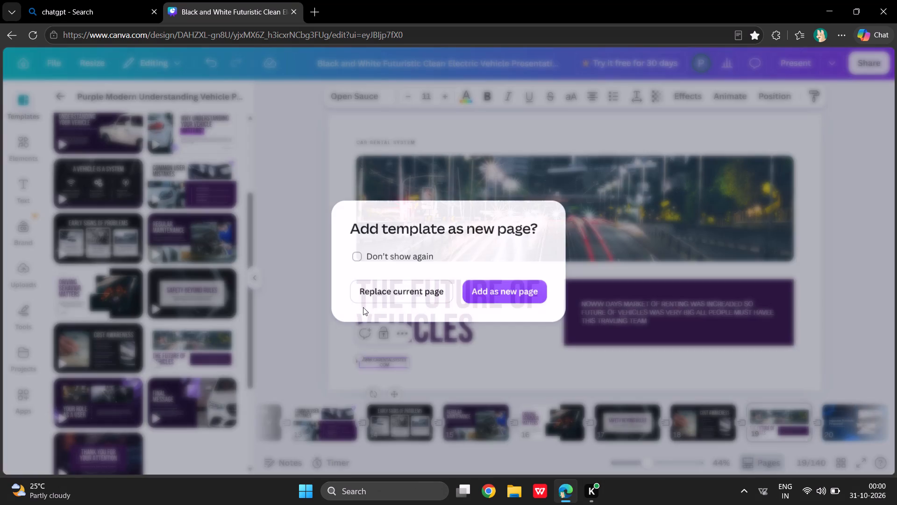
pyautogui.click(491, 298)
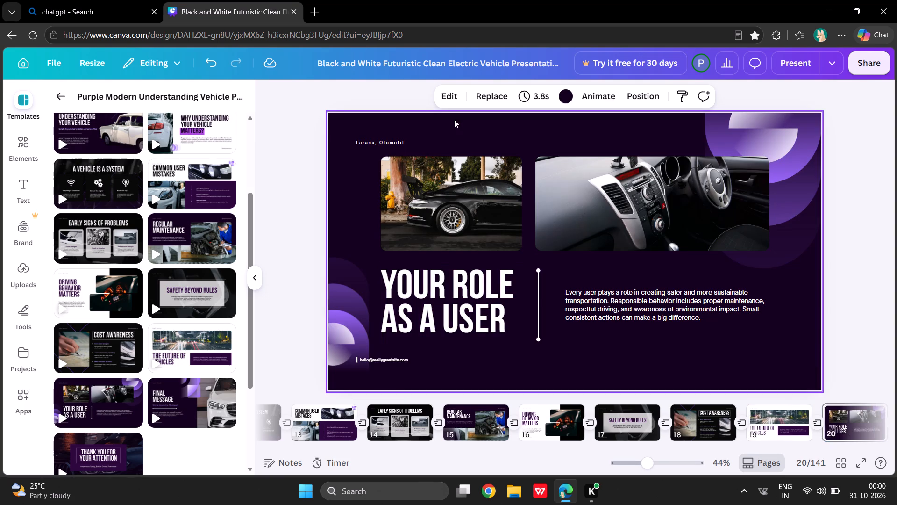
# Replace the placeholder label in the header of the "Your Role as a User" page with "CAR RENTAL SYSTEM".
pyautogui.click(396, 142)
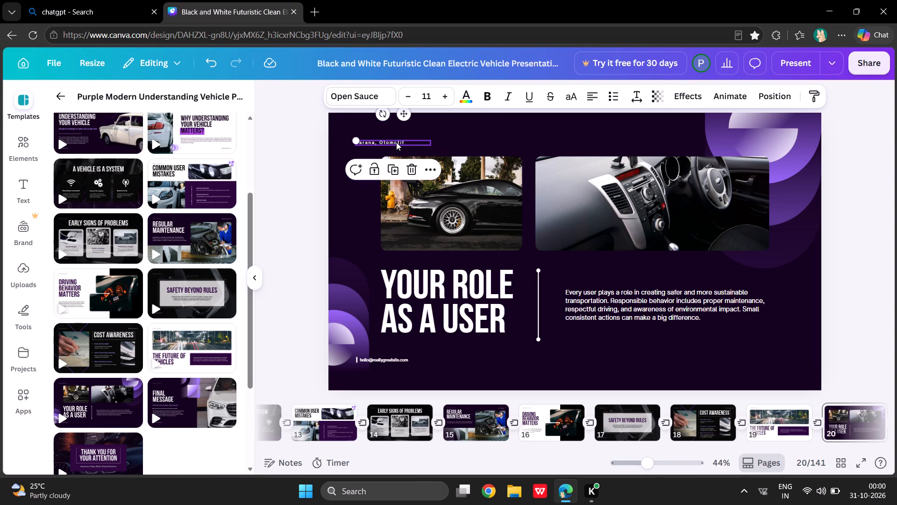
pyautogui.doubleClick(396, 142)
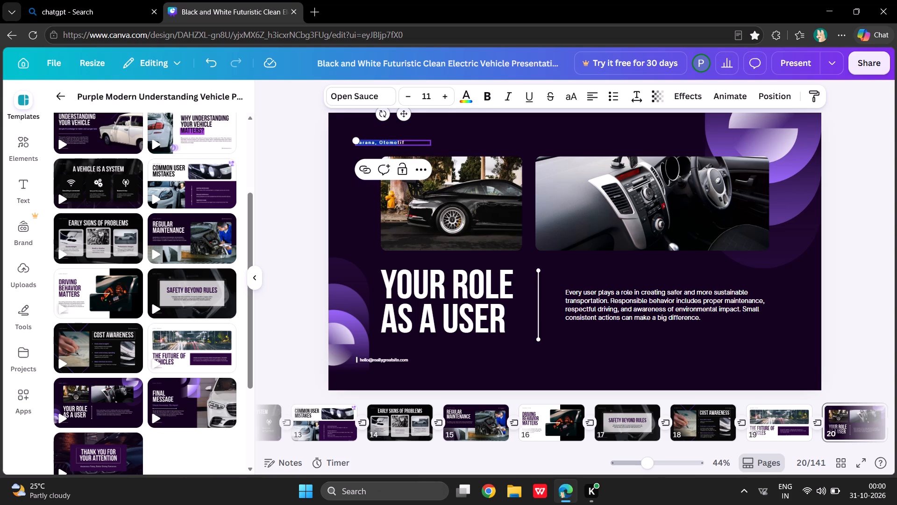
pyautogui.write('CAR RENTAL SYSTEM')
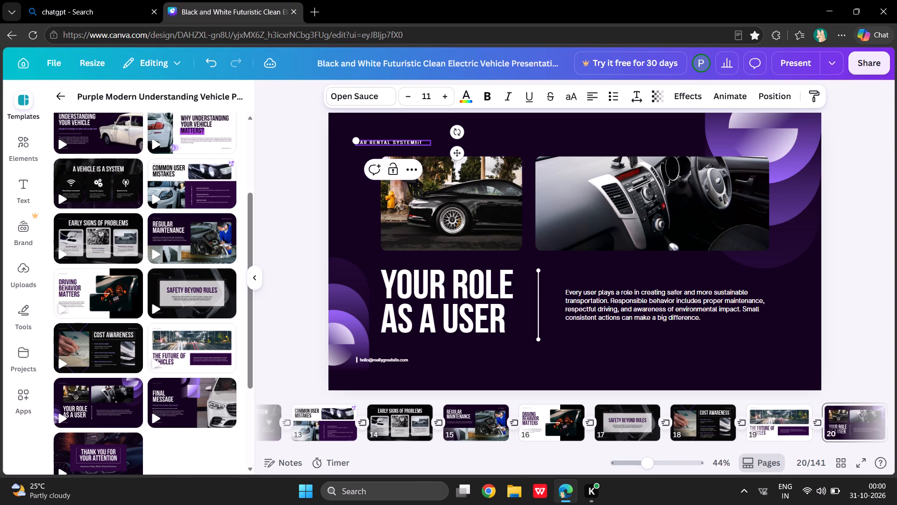
pyautogui.doubleClick(387, 360)
pyautogui.write('WWW')
pyautogui.write('.CARRENTALSYSTEM')
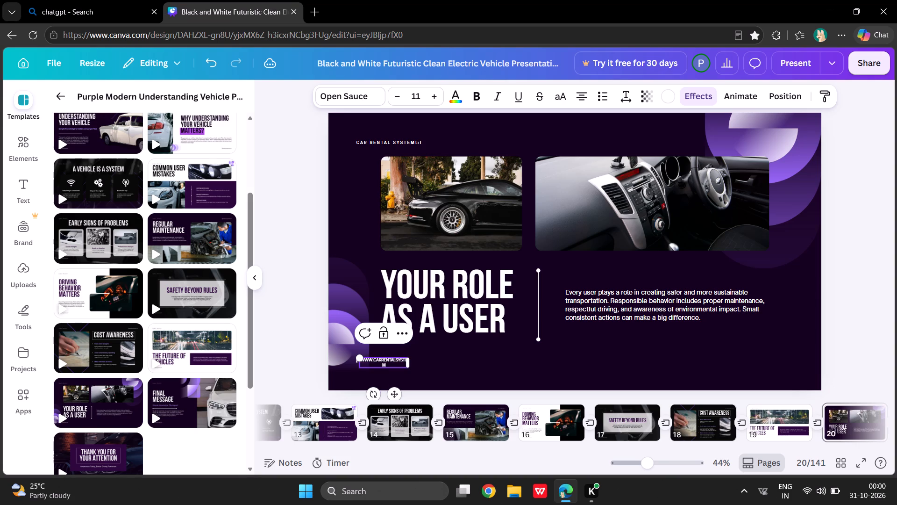
# Replace the page's description with "THE ROLE AS USER YOU HAVE TO FIRST SERACH THE CAR S SELECT THE CAR WHICH MEET USER NEED".
pyautogui.doubleClick(600, 303)
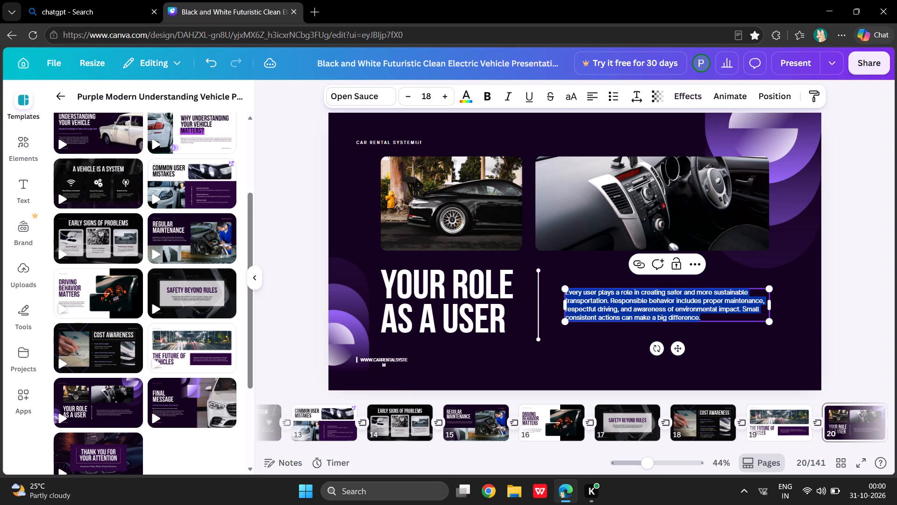
pyautogui.write('THE ROLE AS USER')
pyautogui.press('space')
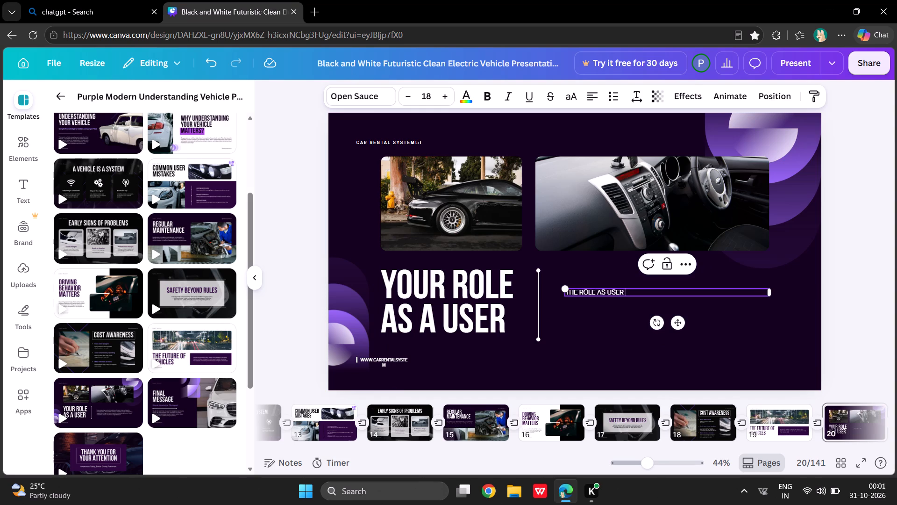
pyautogui.write('YOU HAVE TO')
pyautogui.press('space')
pyautogui.write('FIRST SERACH THE CAR S')
pyautogui.press('BackSpace')
pyautogui.write('S')
pyautogui.press('space')
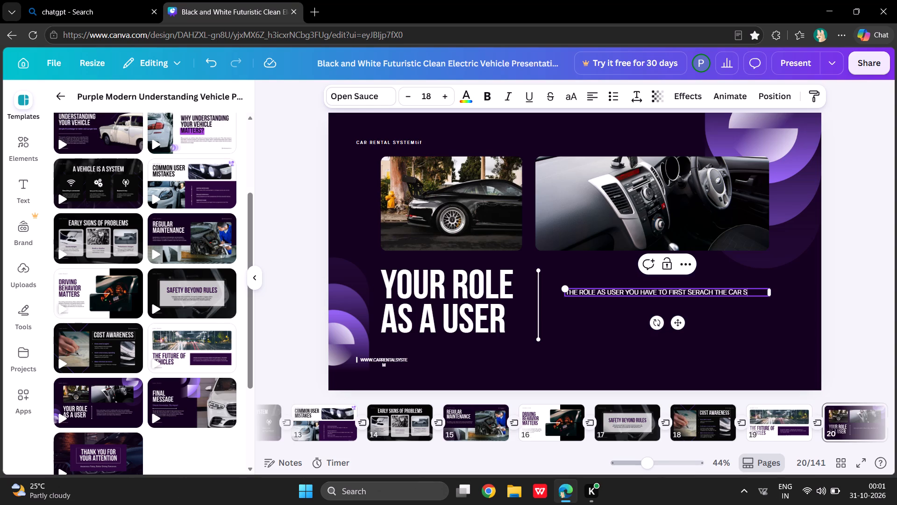
pyautogui.write('SELECT THE CAR')
pyautogui.press('space')
pyautogui.write('WHICH MEET Y')
pyautogui.press('BackSpace')
pyautogui.write('USER NEED')
pyautogui.press('space')
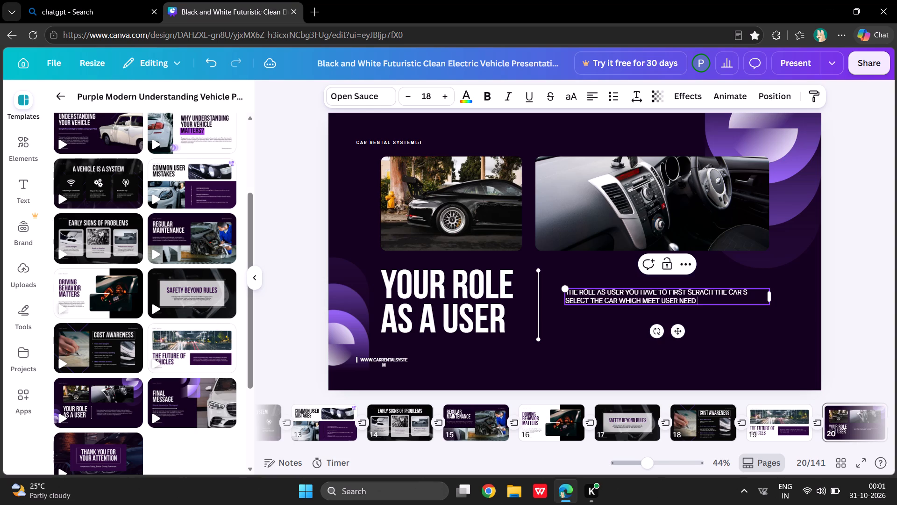
# Continue the description with "AND SELET DATE PICKUP AND ALL AND MAK THE PAYMNENT AND YOUR BOOKED CAR SUCCESSFULLY".
pyautogui.write('AND')
pyautogui.press('space')
pyautogui.write('SELET DATE')
pyautogui.press('space')
pyautogui.write('PICKUP AND')
pyautogui.press('space')
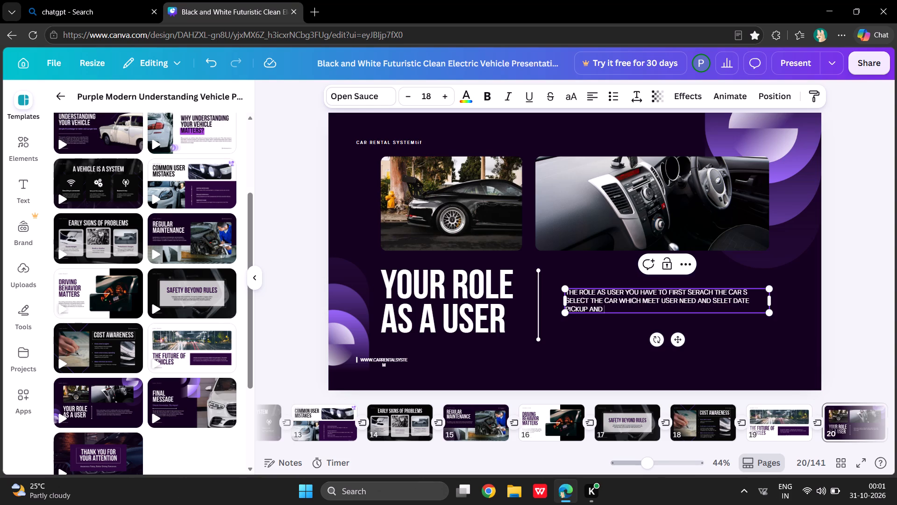
pyautogui.write('ALL')
pyautogui.press('space')
pyautogui.write('AN')
pyautogui.write('D P')
pyautogui.press('BackSpace')
pyautogui.write('MAK THE PAYMN')
pyautogui.write('ENT')
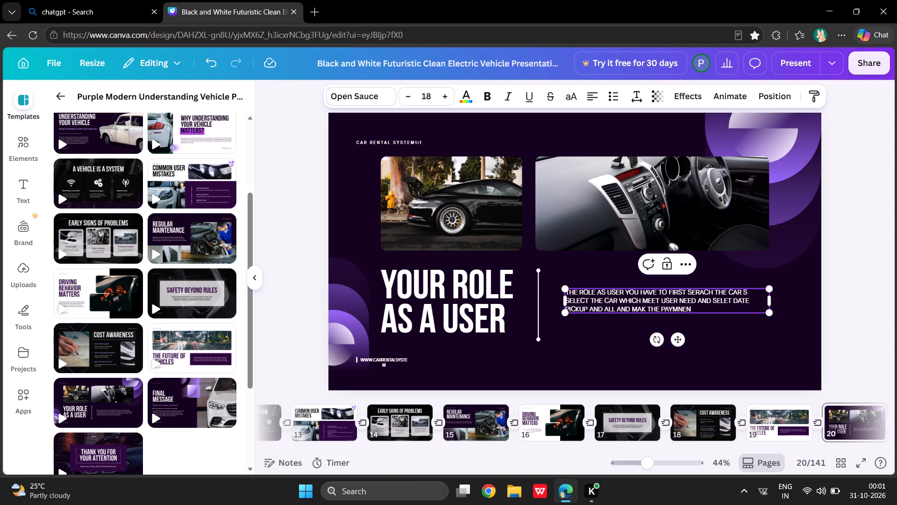
pyautogui.press('space')
pyautogui.press('a')
pyautogui.write('ND')
pyautogui.press('space')
pyautogui.write('YOU')
pyautogui.press('space')
pyautogui.press('BackSpace')
pyautogui.write('R BOOKED CAR SUCCESS')
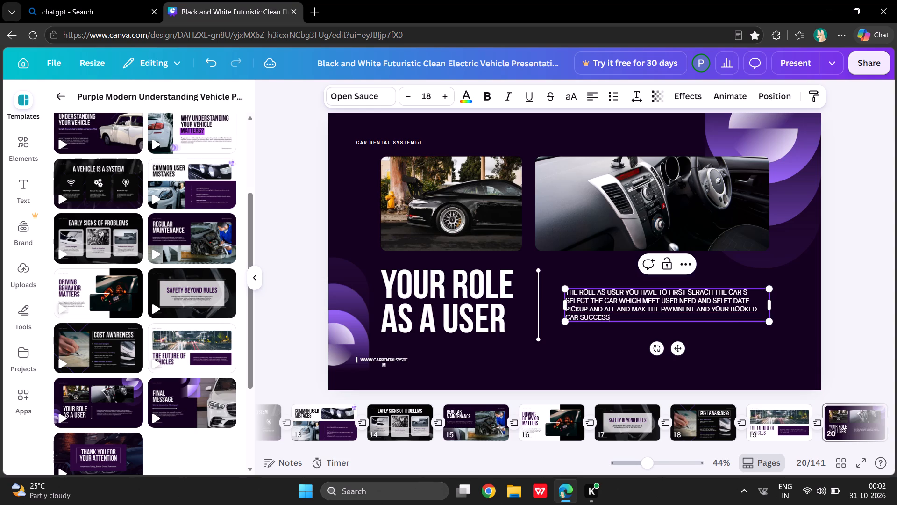
pyautogui.write('FULLY')
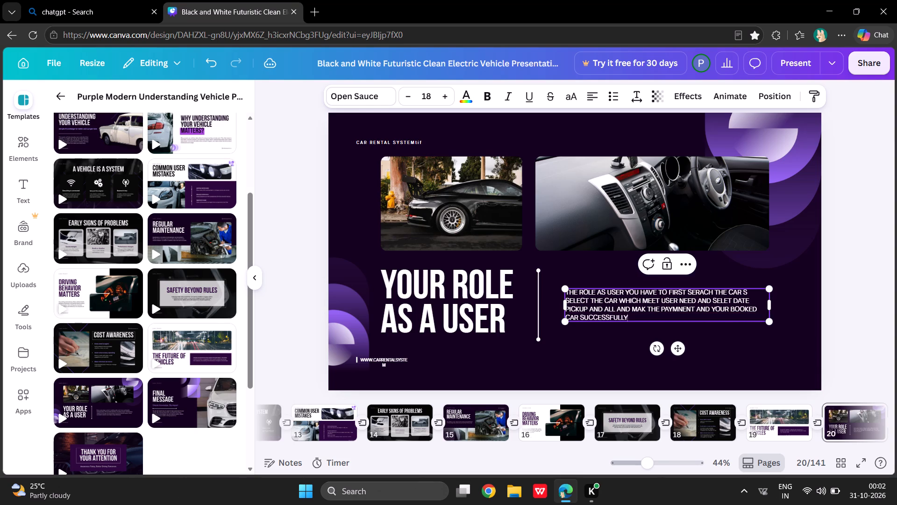